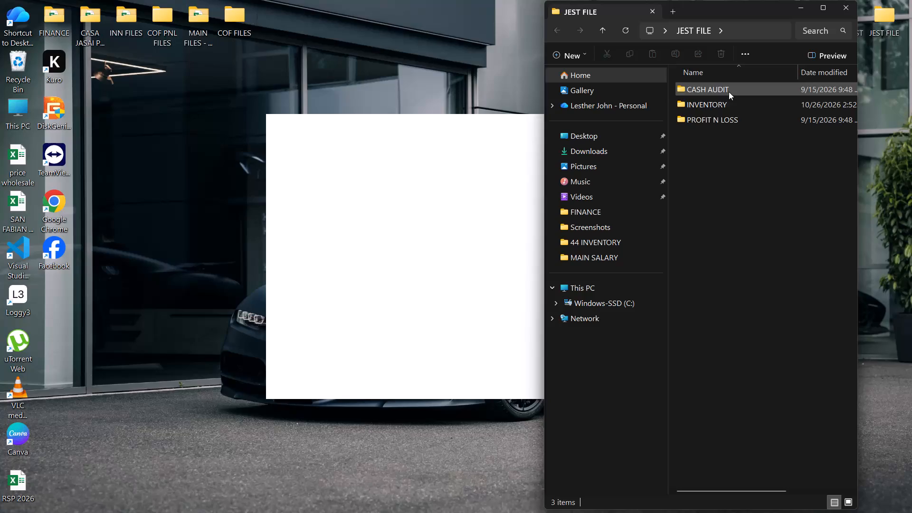
View the MANGALDAN FOG 101526 workbook in the 4. INVENTORY folder inside INVENTORY, closing it when done.
double_click(726, 104)
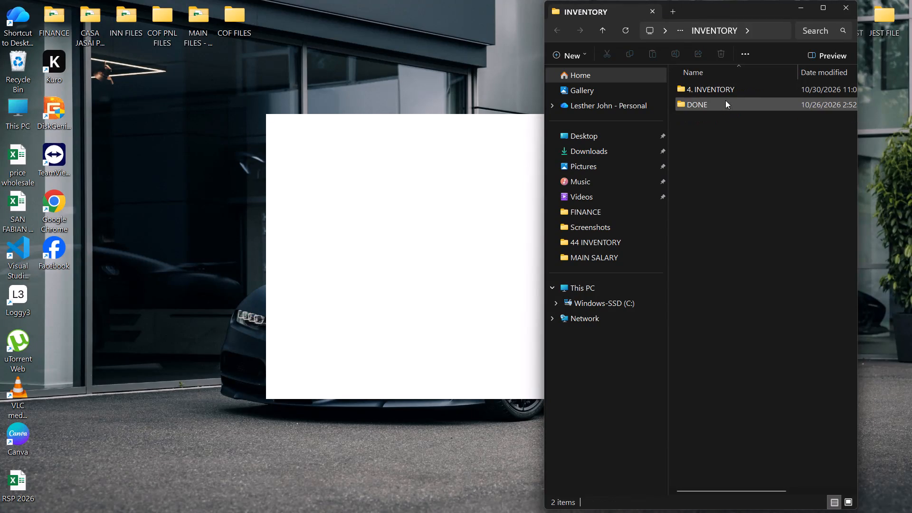
double_click(725, 91)
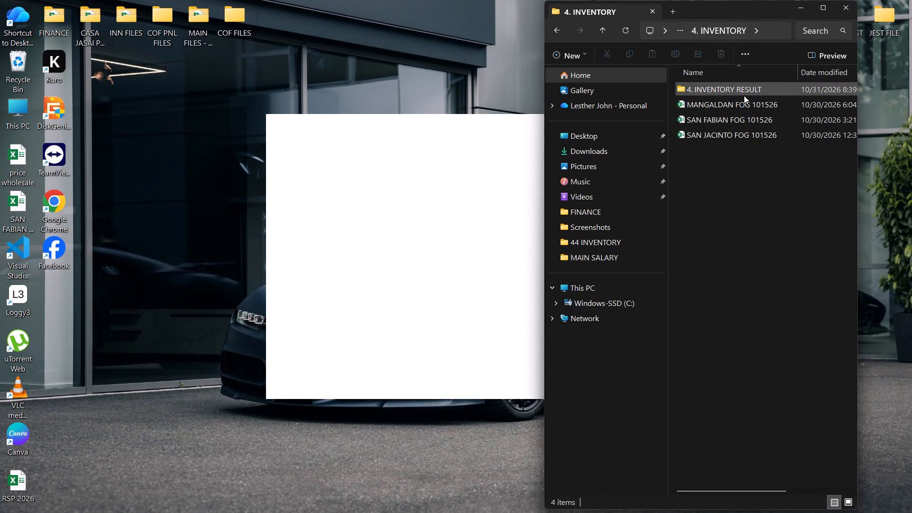
double_click(746, 105)
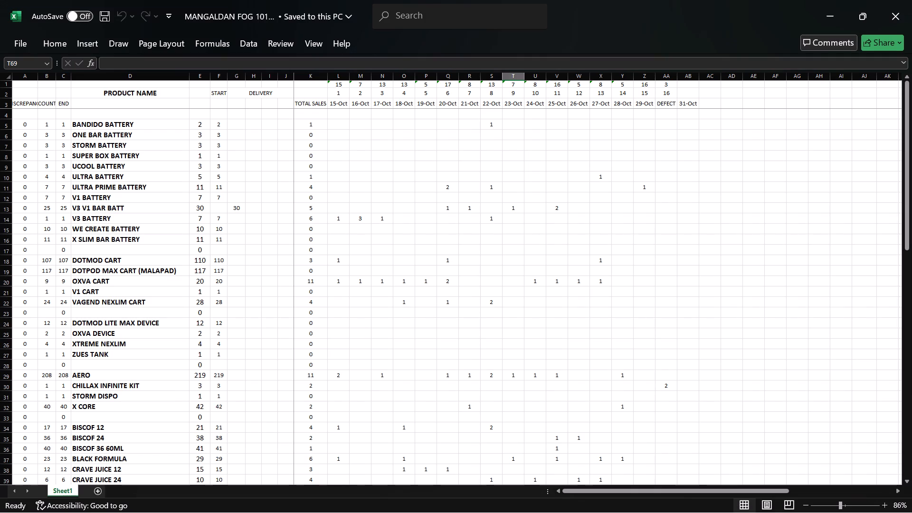
left_click(905, 18)
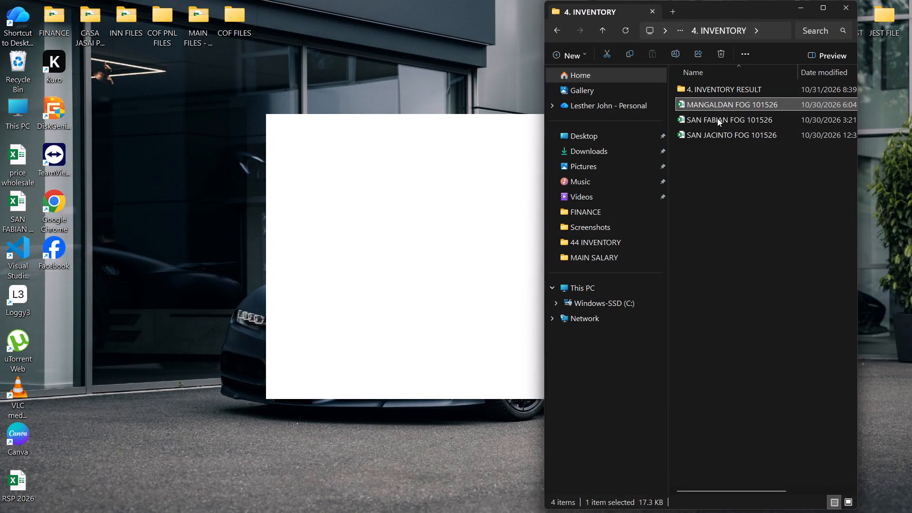
Look through the DONE folder inside INVENTORY and return to the INVENTORY folder.
left_click(559, 32)
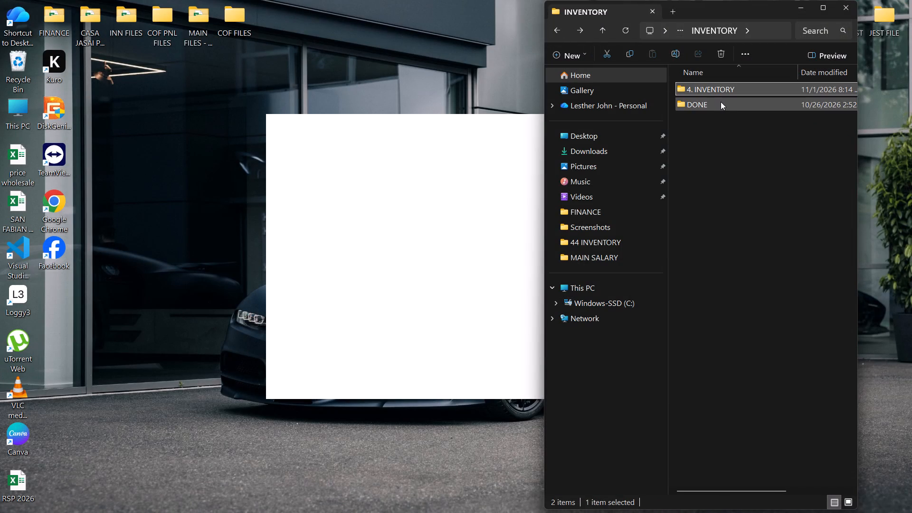
double_click(728, 102)
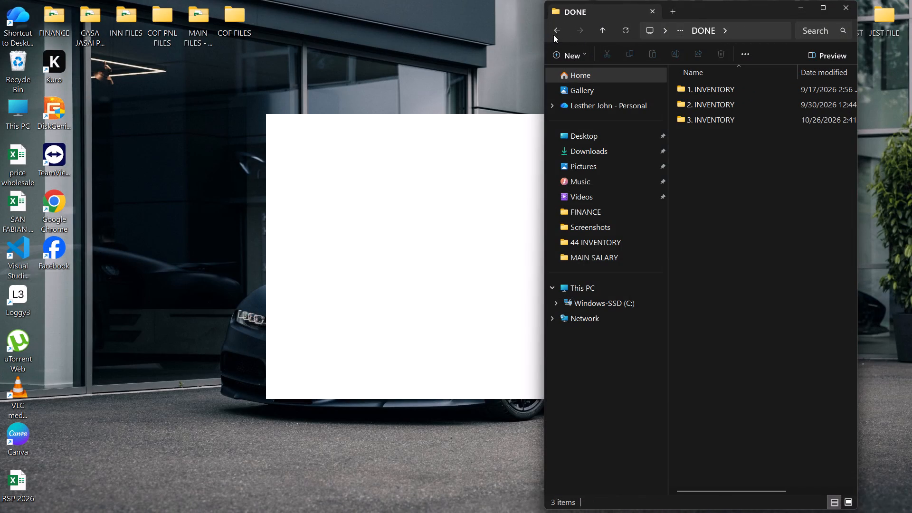
left_click(553, 32)
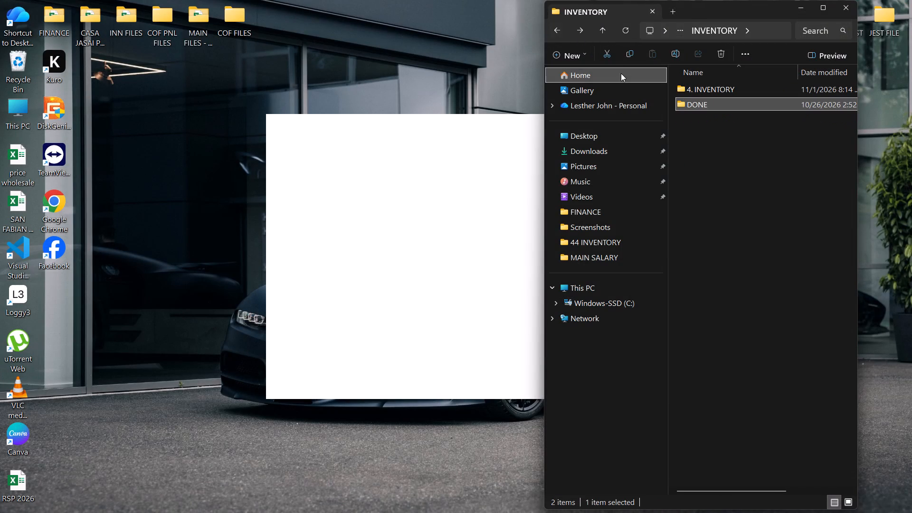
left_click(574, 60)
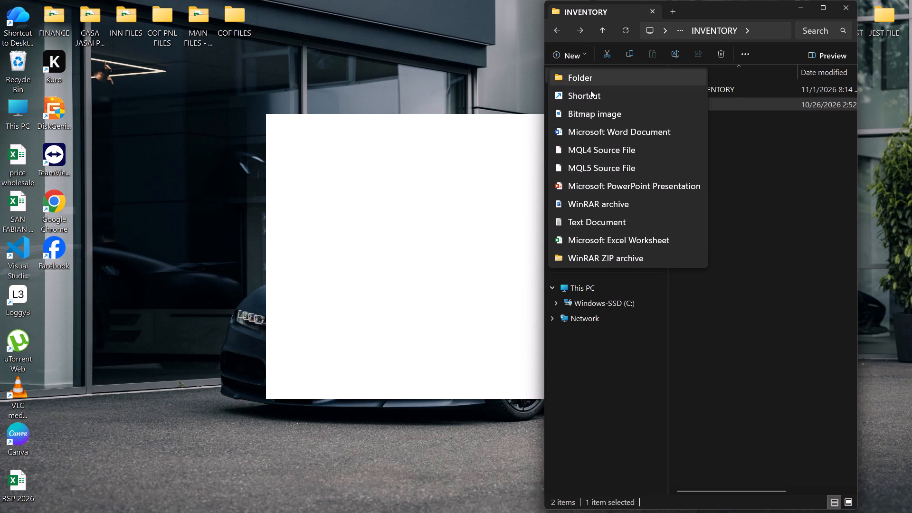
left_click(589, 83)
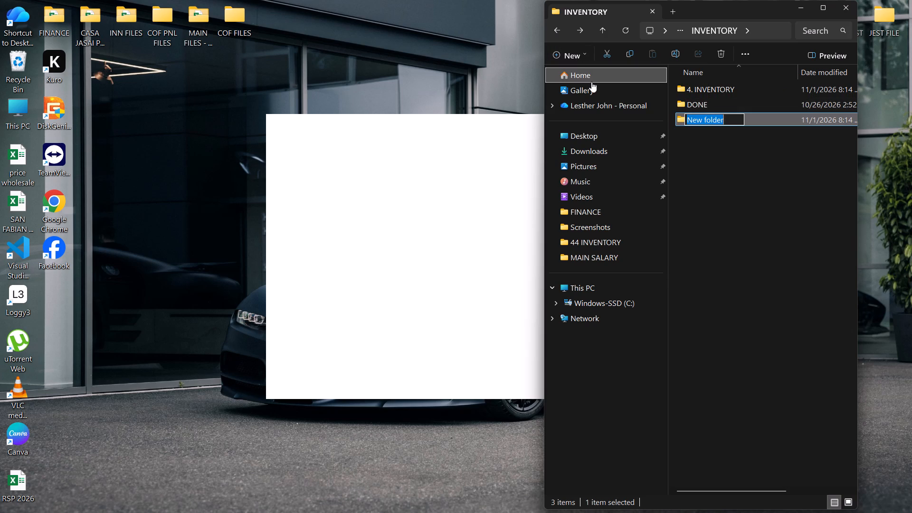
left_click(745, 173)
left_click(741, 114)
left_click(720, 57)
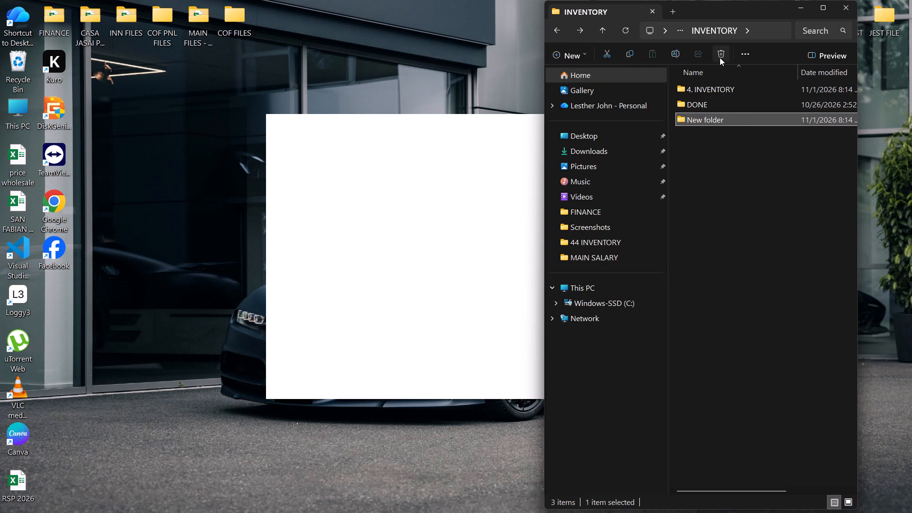
Duplicate the 4. INVENTORY folder within INVENTORY and rename the copy 5. INVENTORY.
left_click(720, 87)
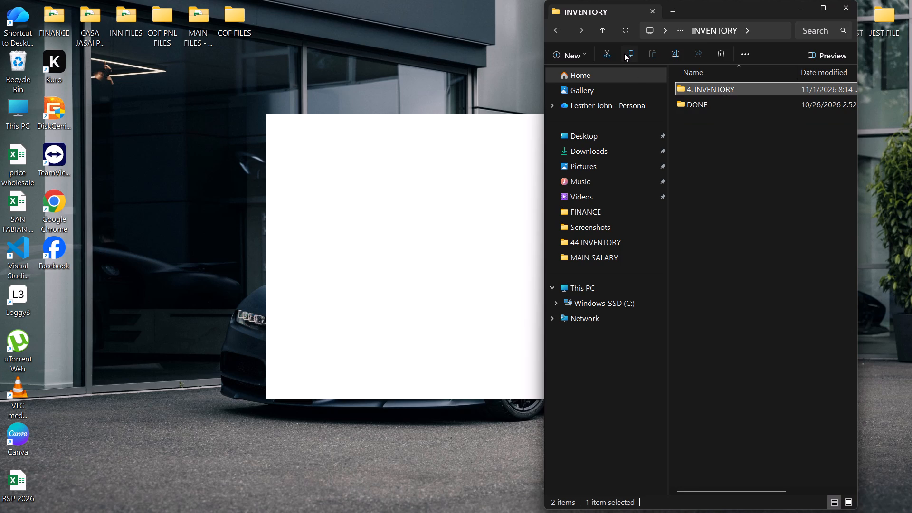
left_click(629, 54)
left_click(652, 54)
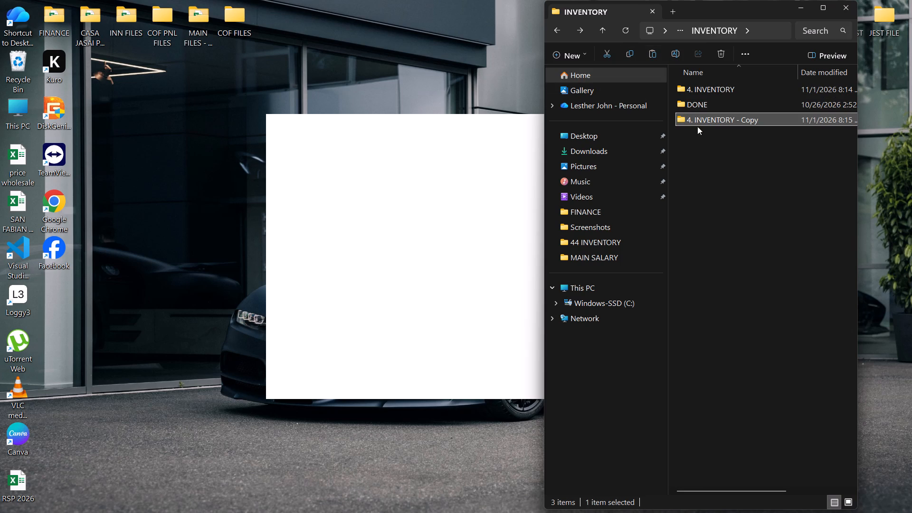
left_click(680, 50)
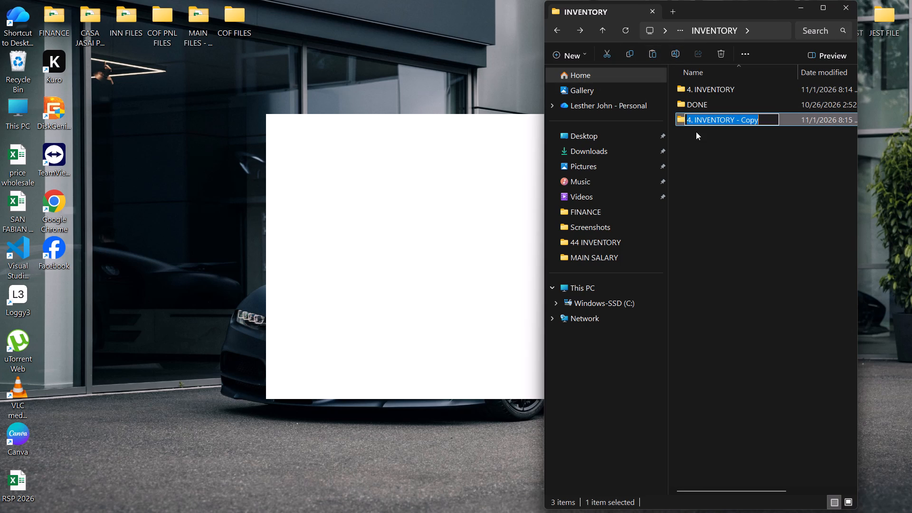
left_click(691, 121)
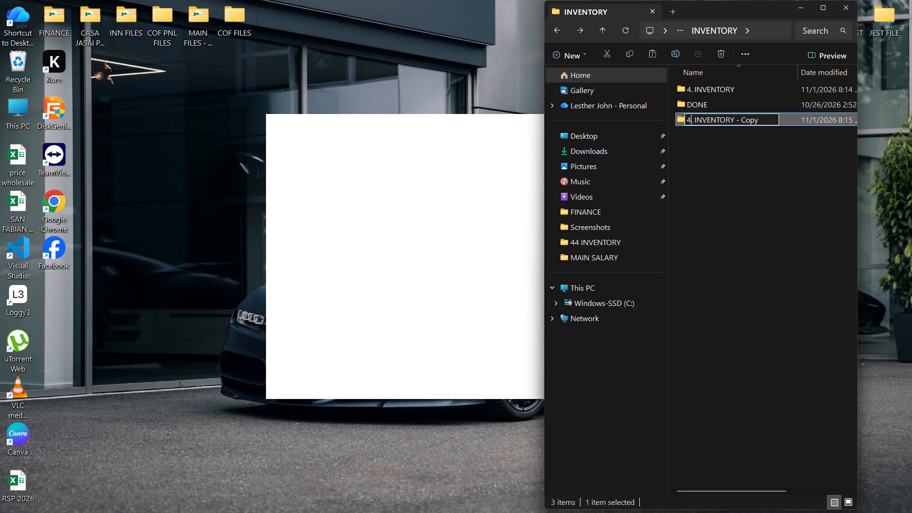
key("5")
left_click_drag(767, 123, 736, 125)
left_click_drag(736, 125, 735, 126)
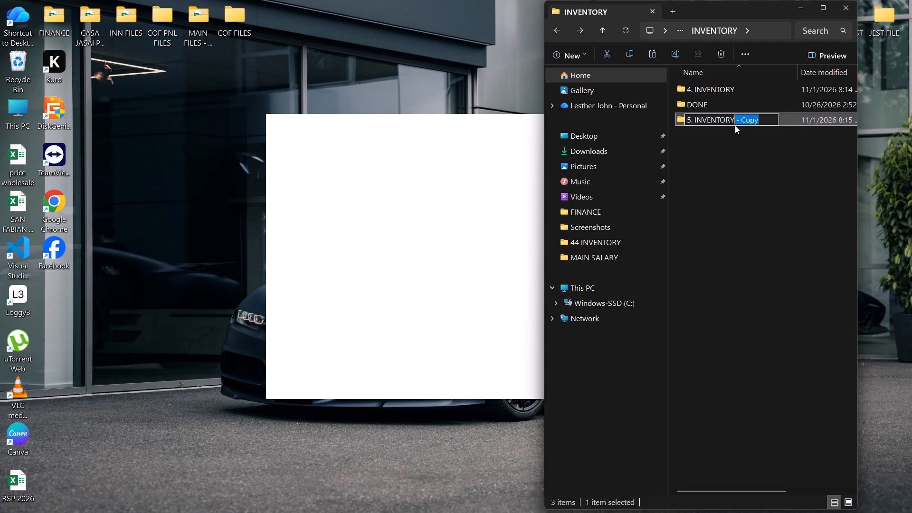
key("Delete")
key("Return")
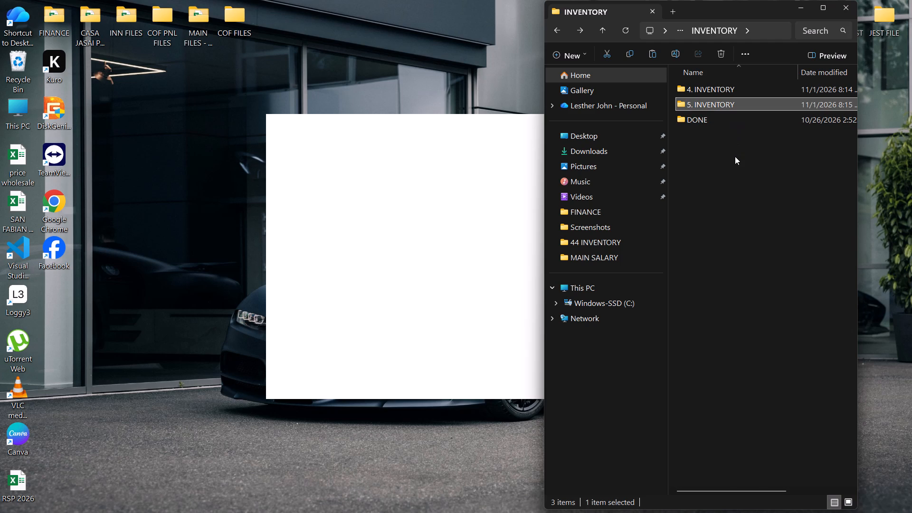
left_click(732, 189)
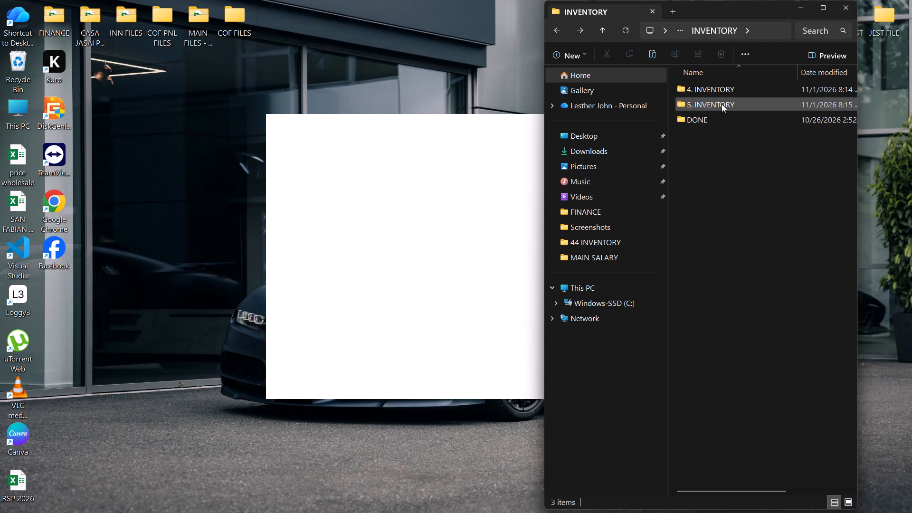
Inside the 5. INVENTORY folder, rename the 4. INVENTORY RESULT subfolder as 5. INVENTORY RESULT.
double_click(722, 104)
left_click(709, 91)
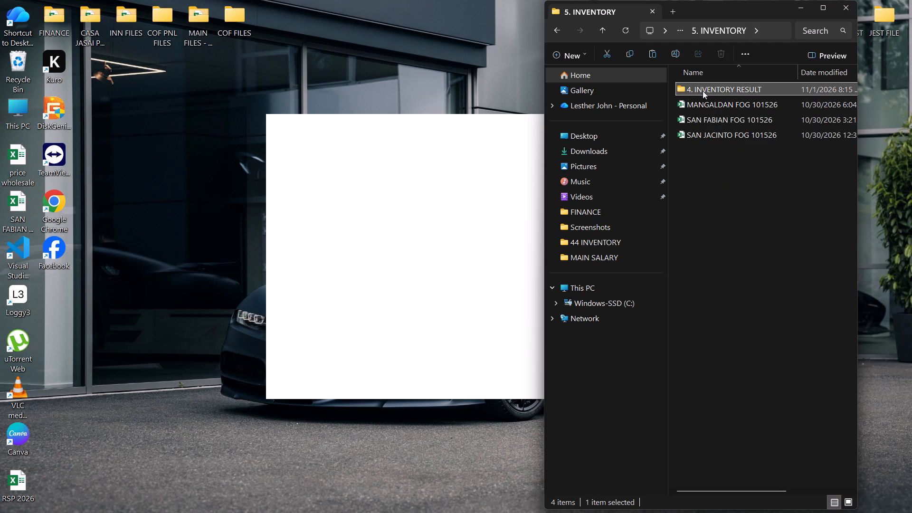
left_click(672, 53)
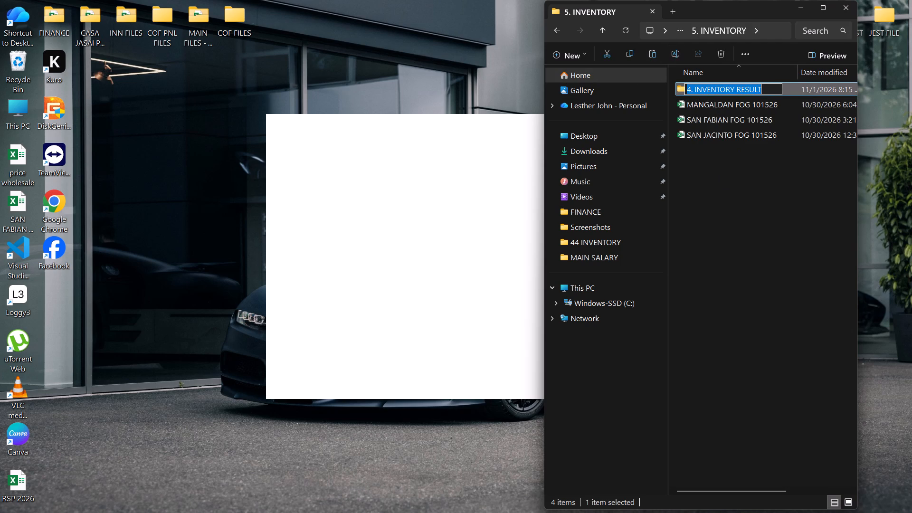
left_click(691, 90)
key("5")
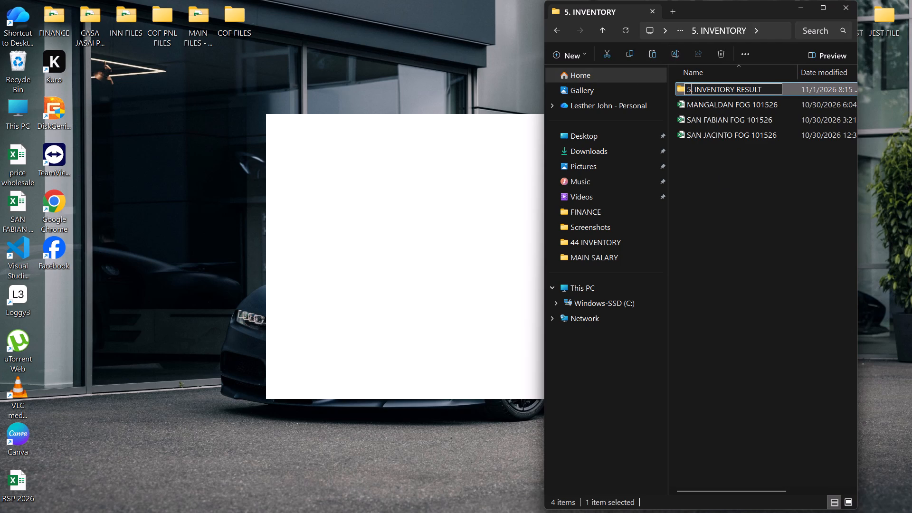
left_click(775, 213)
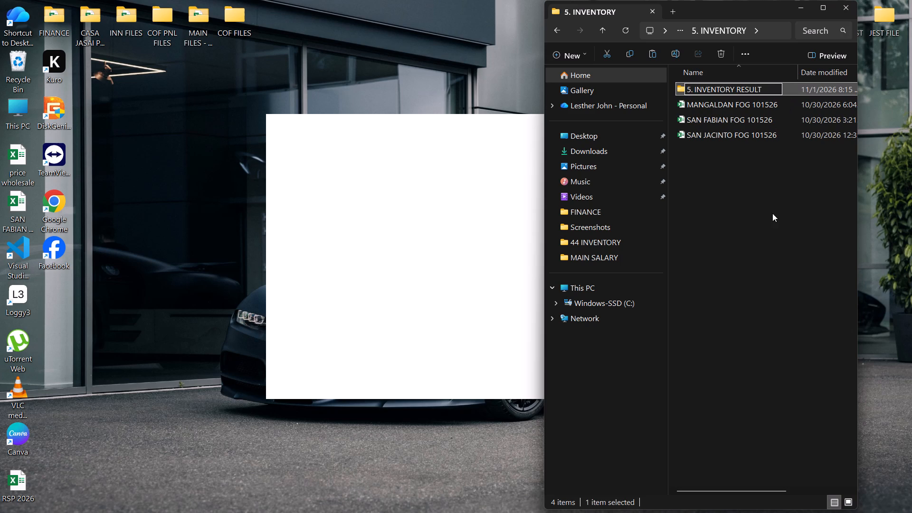
Open MANGALDAN FOG 101526 from 5. INVENTORY and extend the 29-Oct header into AA3 as 30-Oct, replacing DEFECT.
double_click(751, 107)
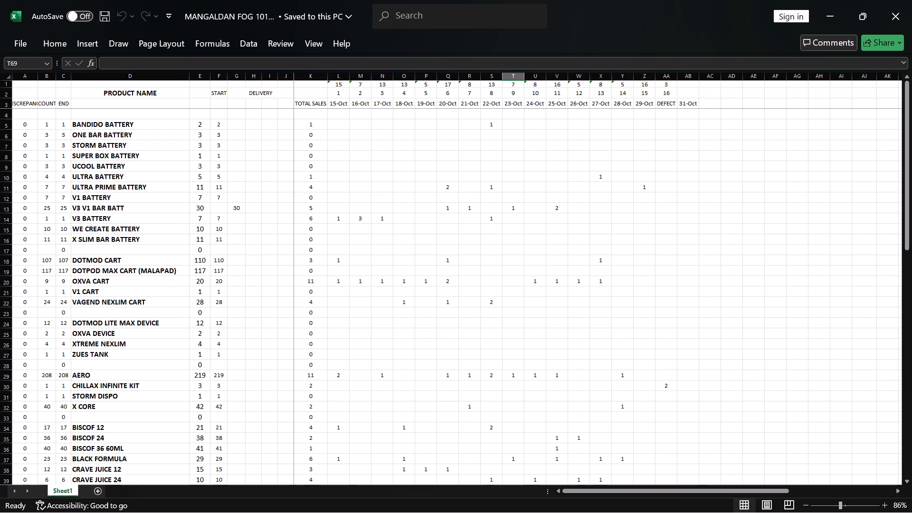
left_click(646, 103)
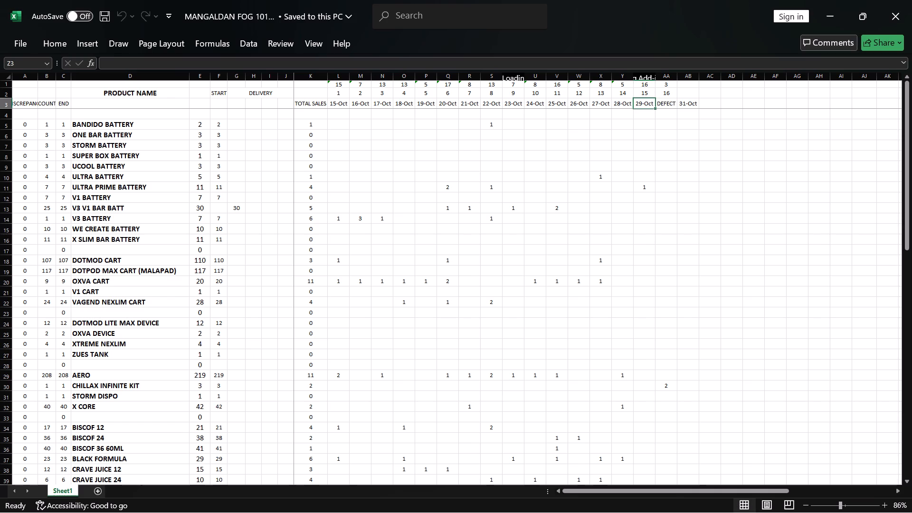
left_click_drag(655, 108, 677, 108)
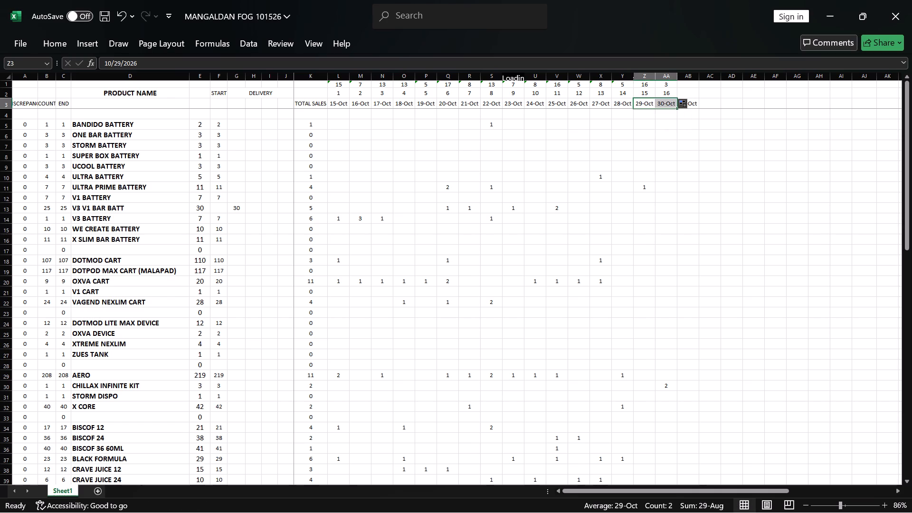
Copy the 30-Oct date from AA3 into L3 as the first date header.
left_click(665, 102)
right_click(665, 101)
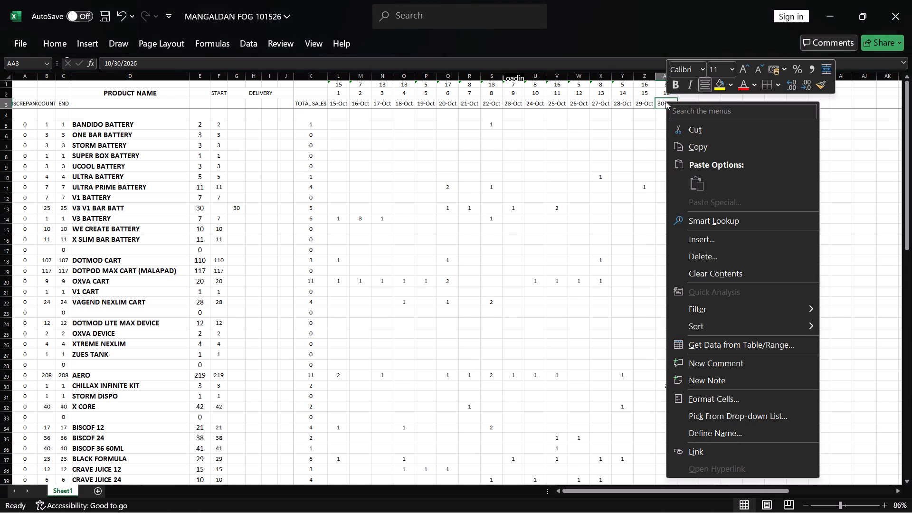
left_click(704, 147)
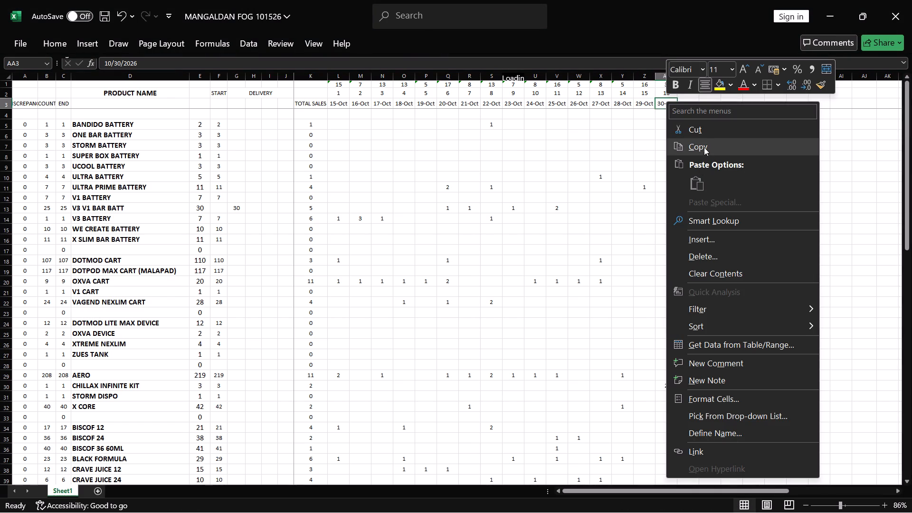
left_click(342, 104)
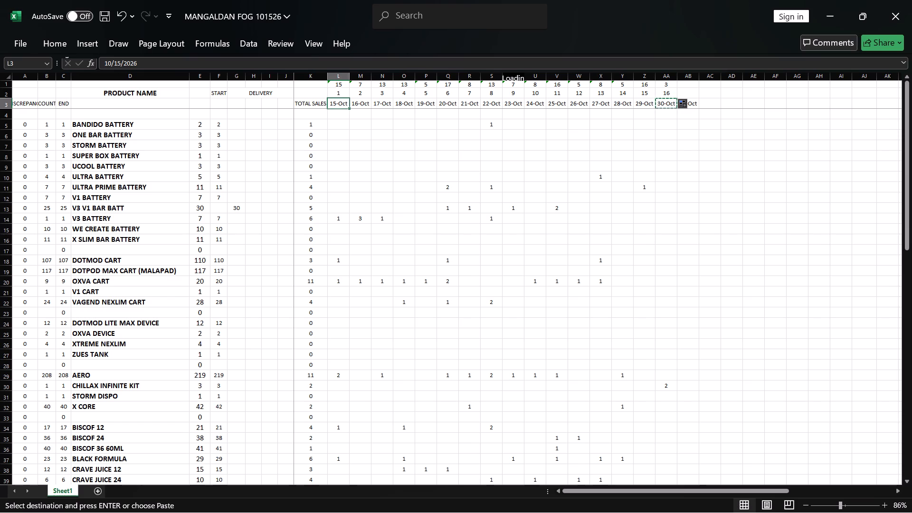
right_click(342, 104)
left_click(374, 188)
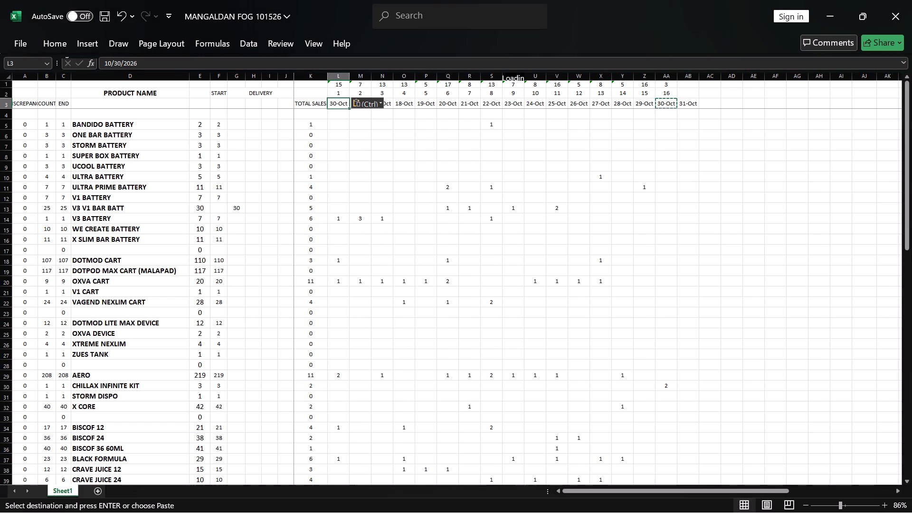
Fill the daily date series from L3 across to AB3, running from 30-Oct to 15-Nov.
left_click_drag(349, 108, 349, 108)
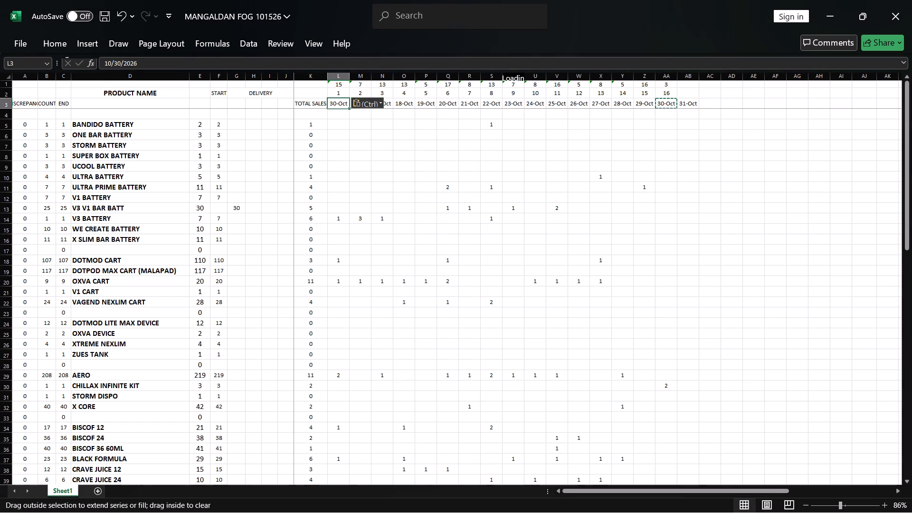
left_click_drag(349, 108, 690, 111)
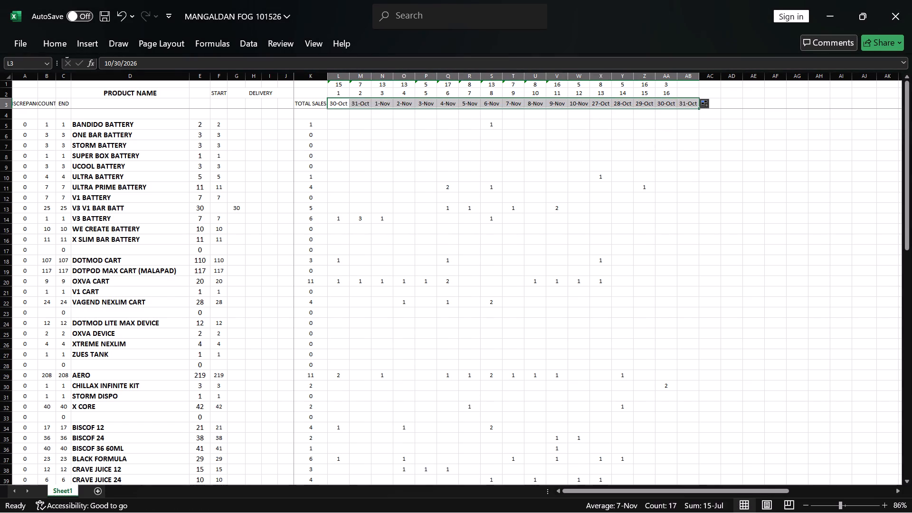
left_click(708, 165)
scroll(374, 170, "up", 4)
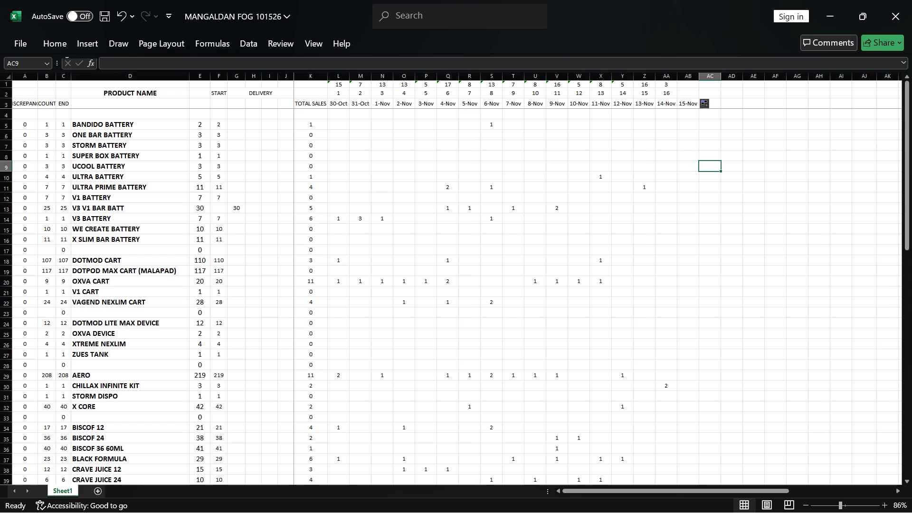
Clear the previous period's daily sales entries below the date headers, from L4 through AC81.
left_click_drag(336, 113, 706, 512)
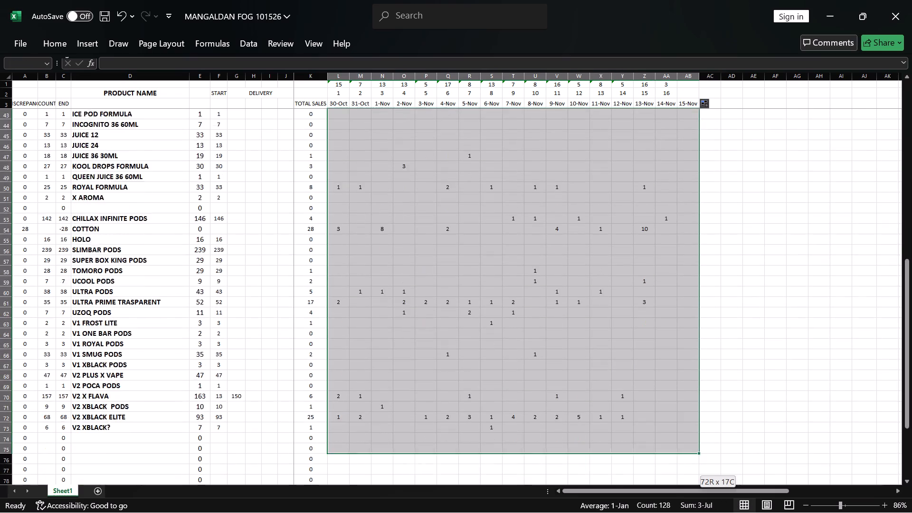
left_click_drag(706, 512, 703, 448)
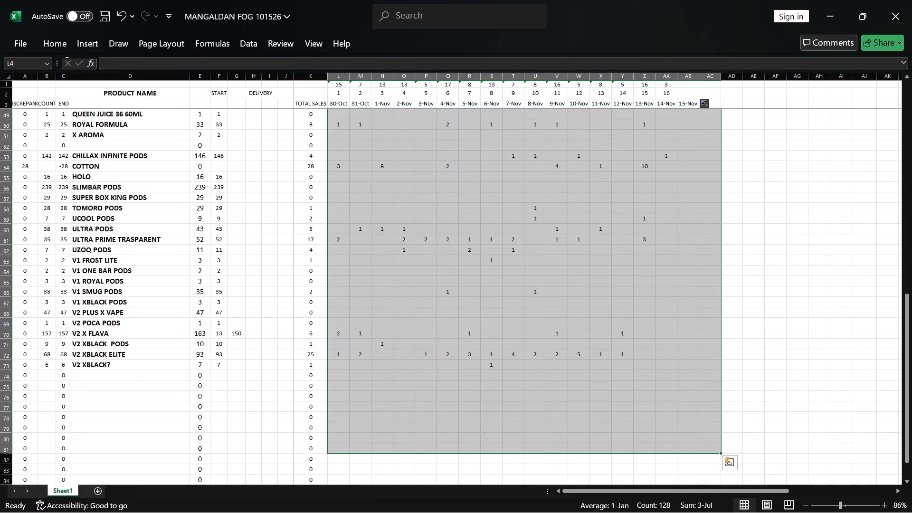
key("Delete")
Clear the old START and DELIVERY quantities in columns F to H, from row 4 down through the product list.
scroll(621, 357, "up", 17)
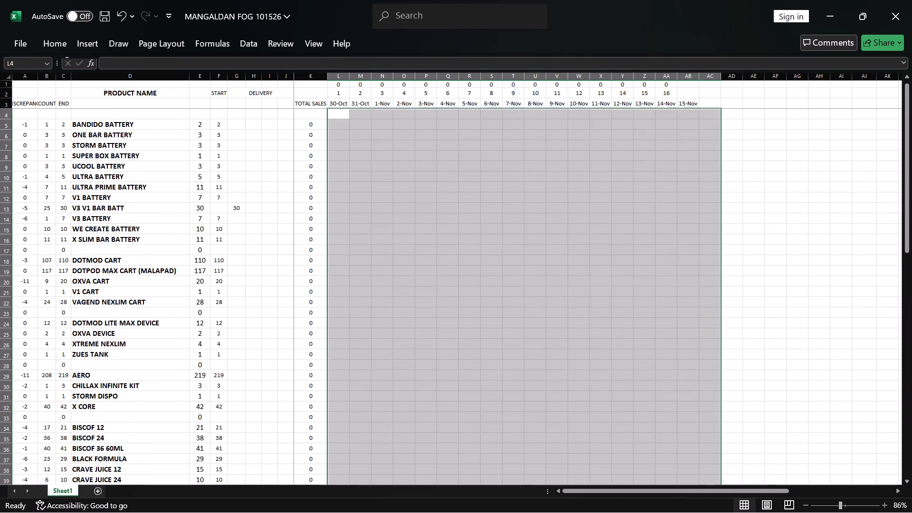
scroll(621, 355, "up", 11)
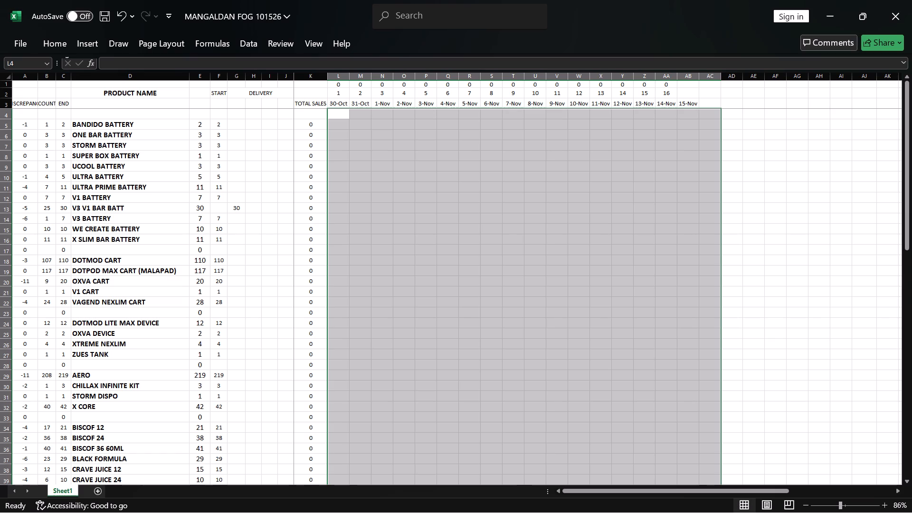
left_click_drag(221, 114, 243, 318)
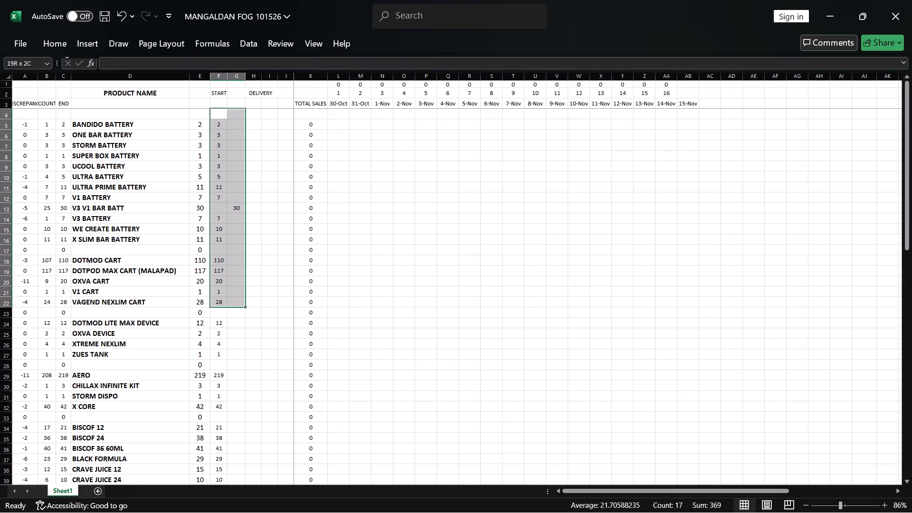
left_click_drag(243, 318, 247, 511)
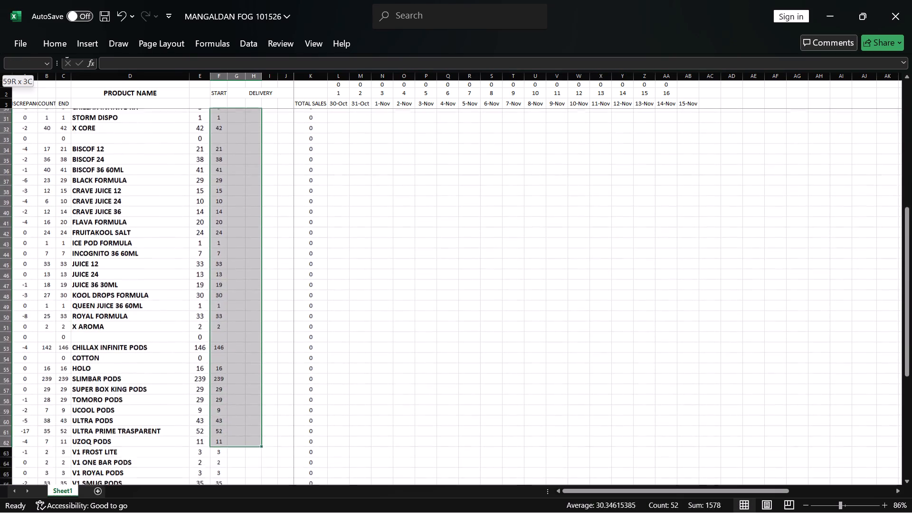
left_click_drag(247, 511, 259, 381)
key("Delete")
Copy the COUNT quantities in B5:B73 and paste them as values into the START column from F5.
scroll(254, 285, "up", 20)
scroll(254, 285, "up", 2)
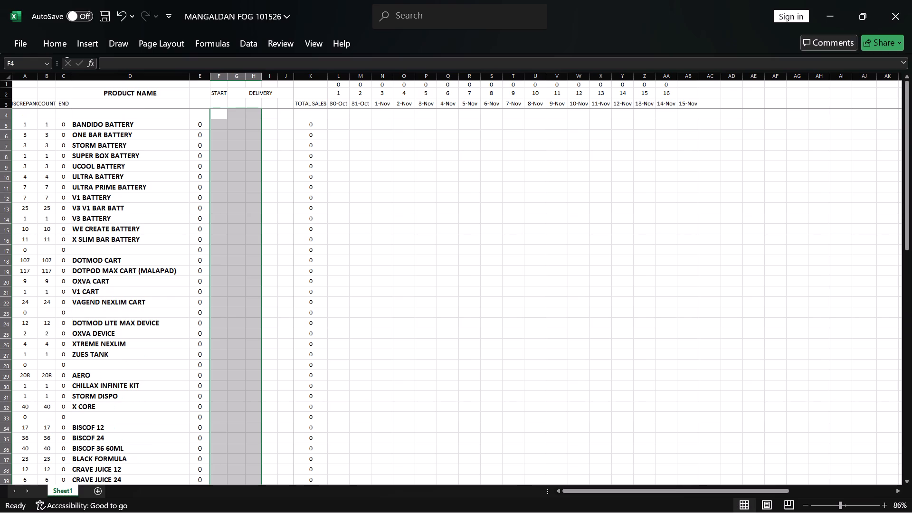
left_click_drag(44, 124, 45, 477)
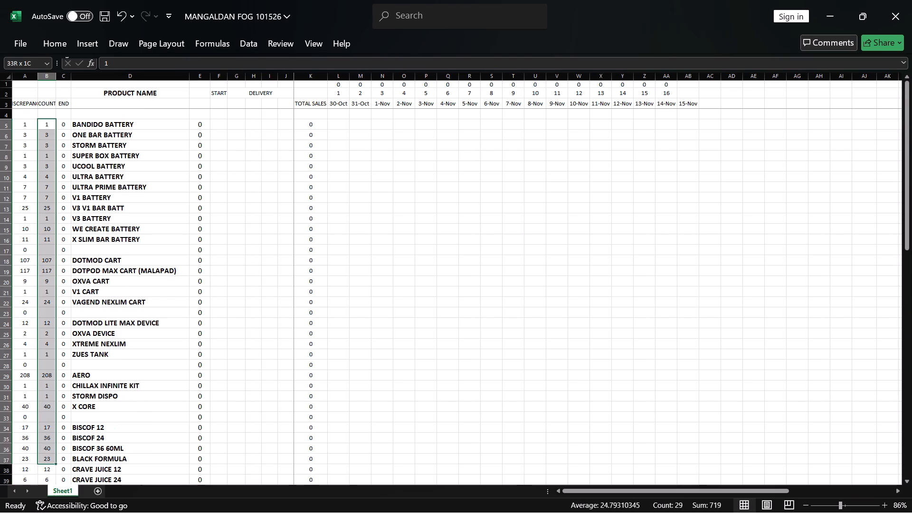
left_click_drag(45, 477, 52, 364)
right_click(48, 252)
left_click(88, 182)
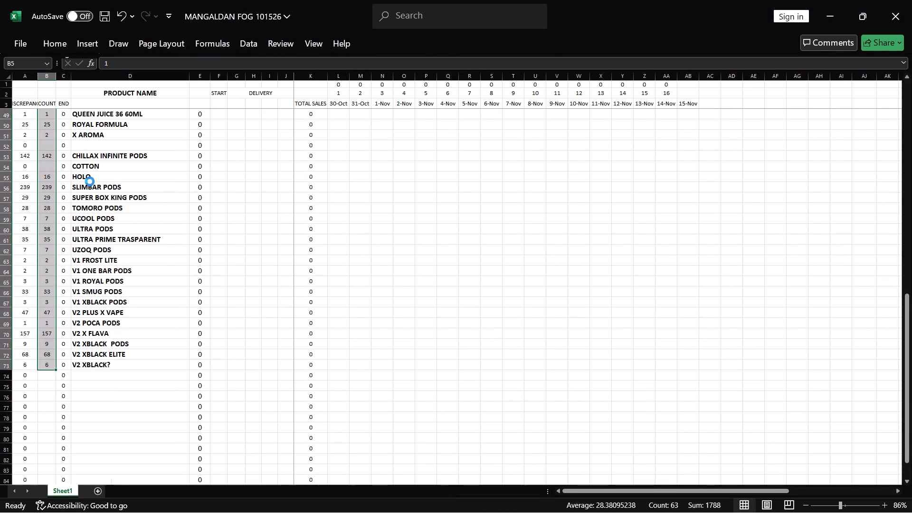
scroll(246, 276, "up", 18)
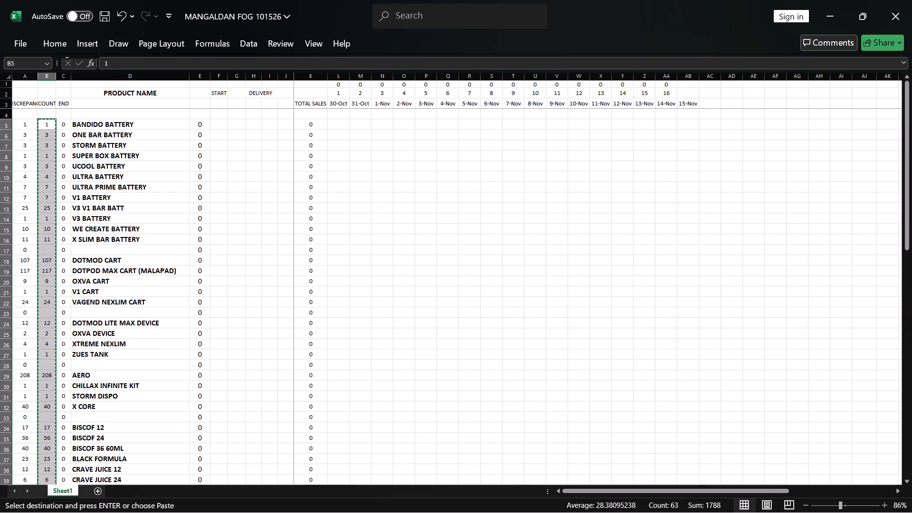
left_click(221, 122)
right_click(221, 122)
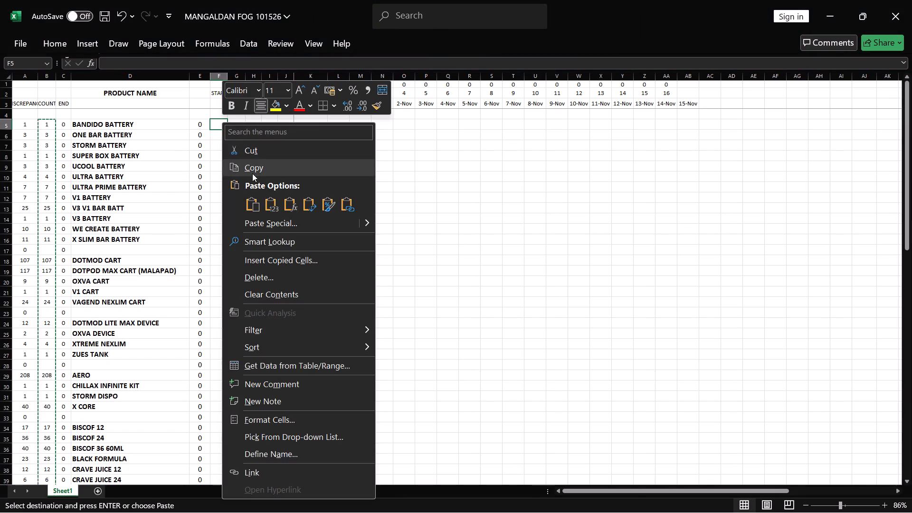
left_click(273, 199)
Clear the COUNT column from B5 down to B75.
left_click_drag(45, 124, 56, 494)
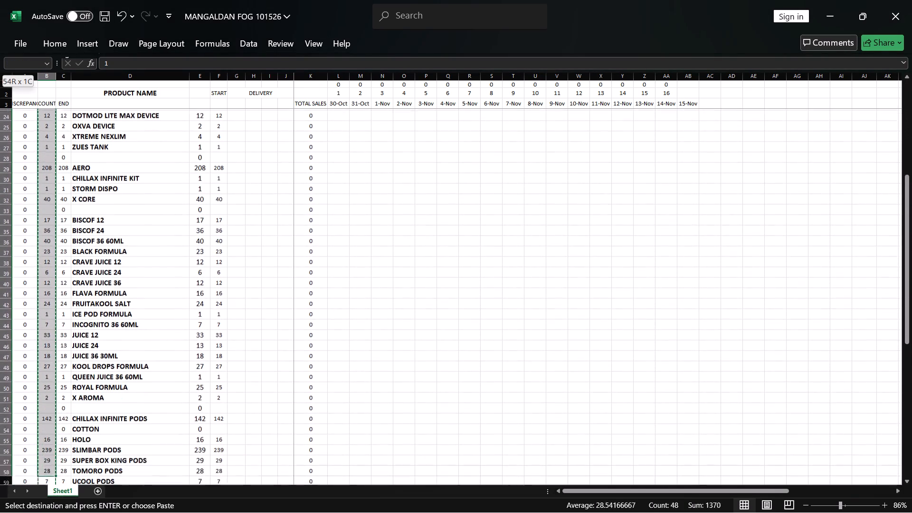
left_click_drag(56, 494, 54, 498)
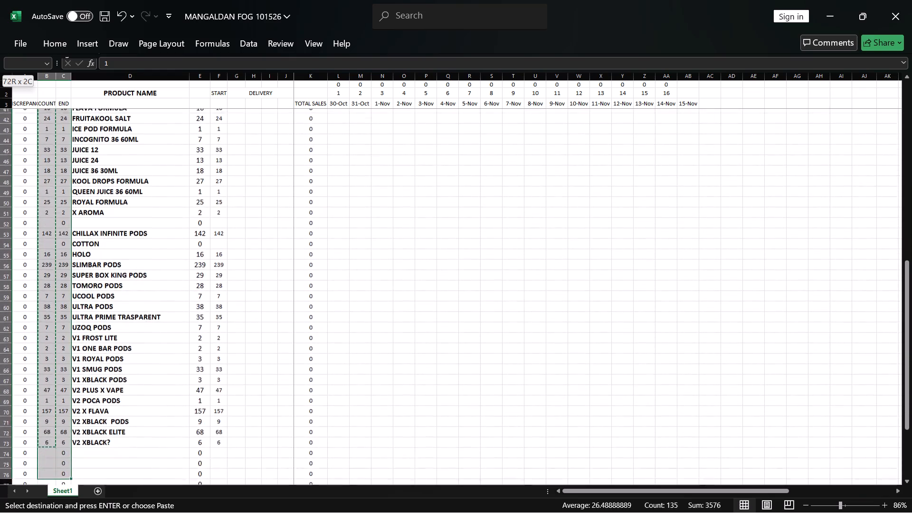
left_click_drag(54, 498, 39, 407)
key("Delete")
Sort the battery products with their quantities in D5:F16 from A to Z.
scroll(136, 266, "up", 6)
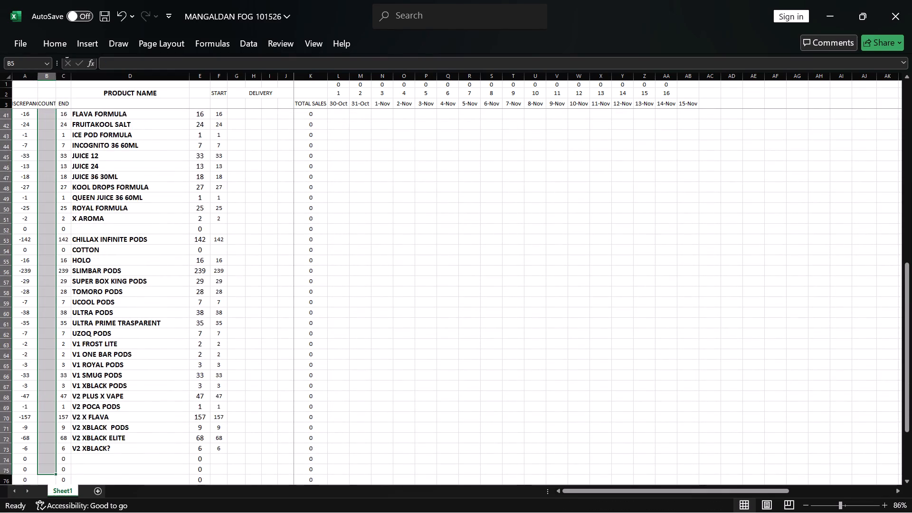
scroll(139, 261, "up", 17)
left_click_drag(123, 123, 220, 139)
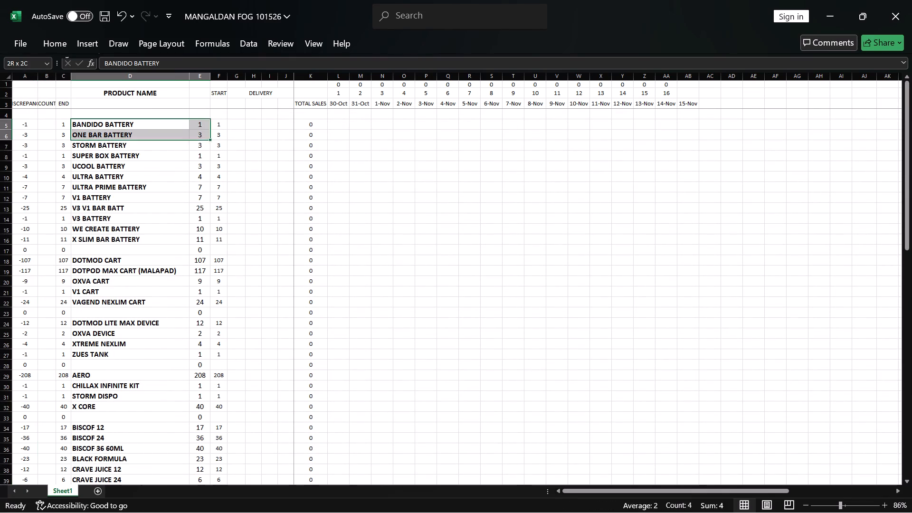
left_click_drag(220, 139, 225, 243)
right_click(158, 191)
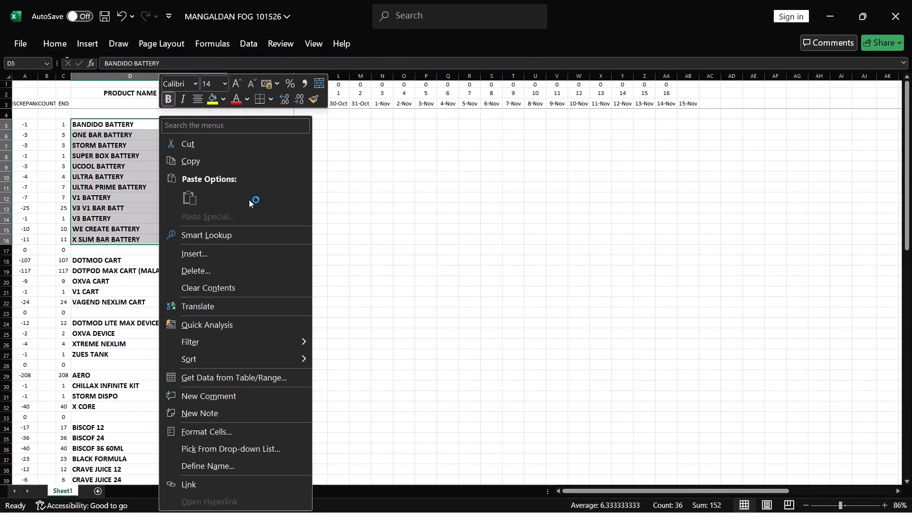
left_click(229, 356)
left_click(361, 359)
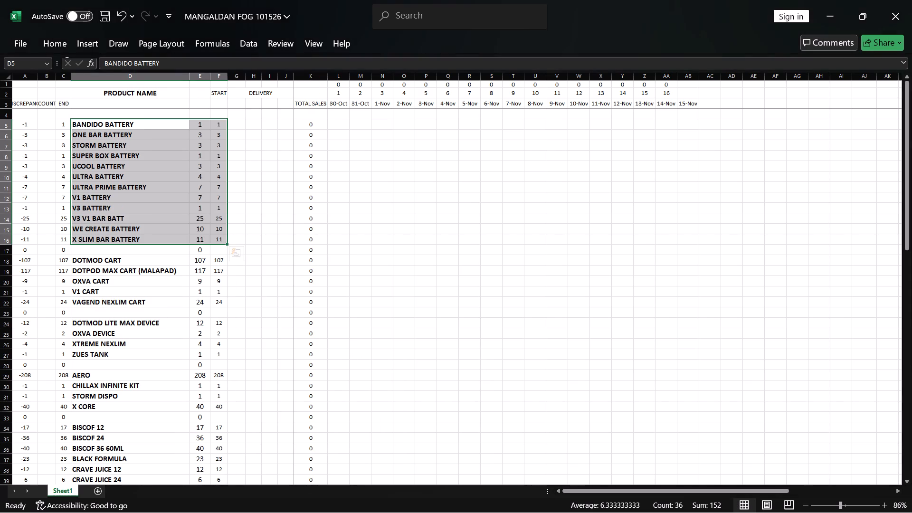
Sort the cart products with their quantities in D18:G22 from A to Z.
left_click(125, 294)
left_click_drag(98, 260, 224, 309)
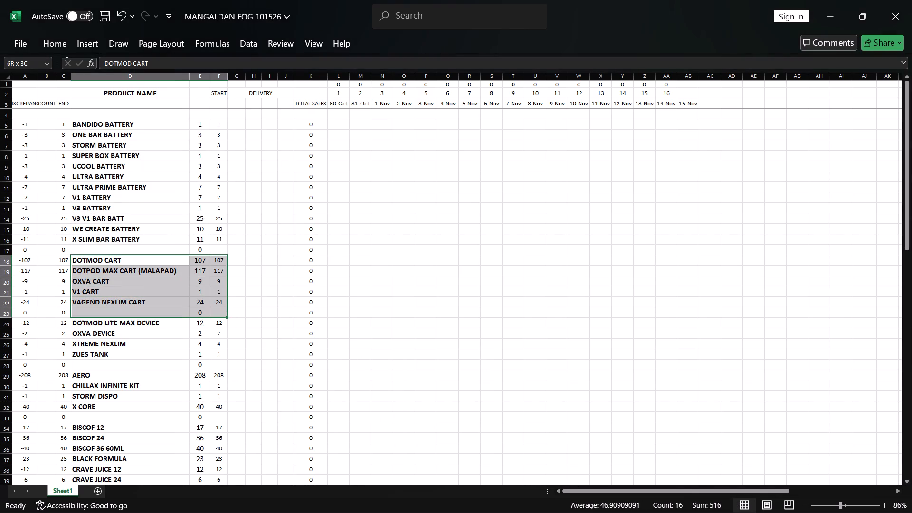
left_click_drag(224, 309, 232, 306)
right_click(157, 302)
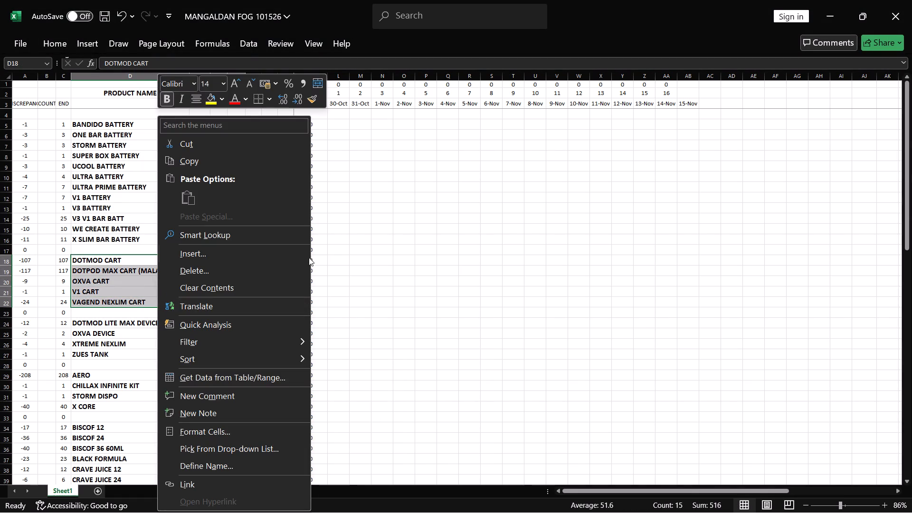
left_click(235, 356)
left_click(352, 357)
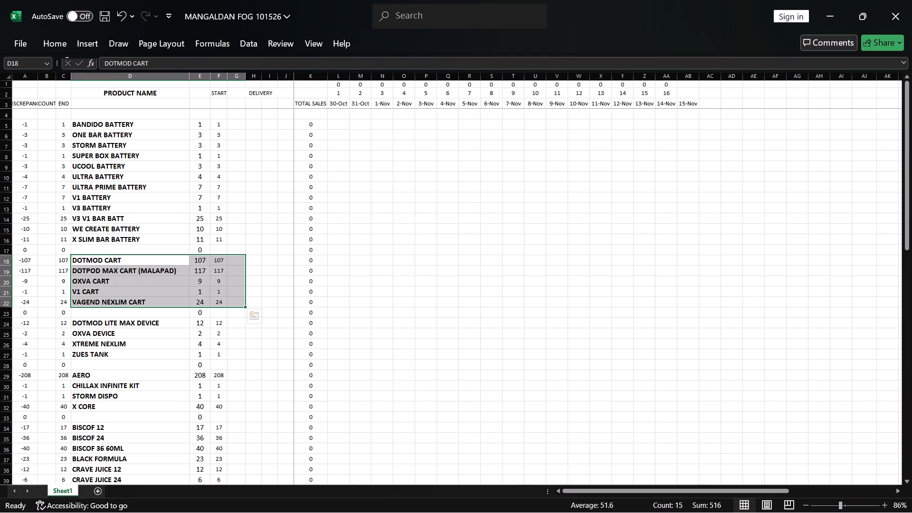
Sort the device group from DOTMOD LITE MAX DEVICE to ZUES TANK, D24:F27, from A to Z.
scroll(236, 241, "down", 3)
left_click_drag(93, 227, 204, 247)
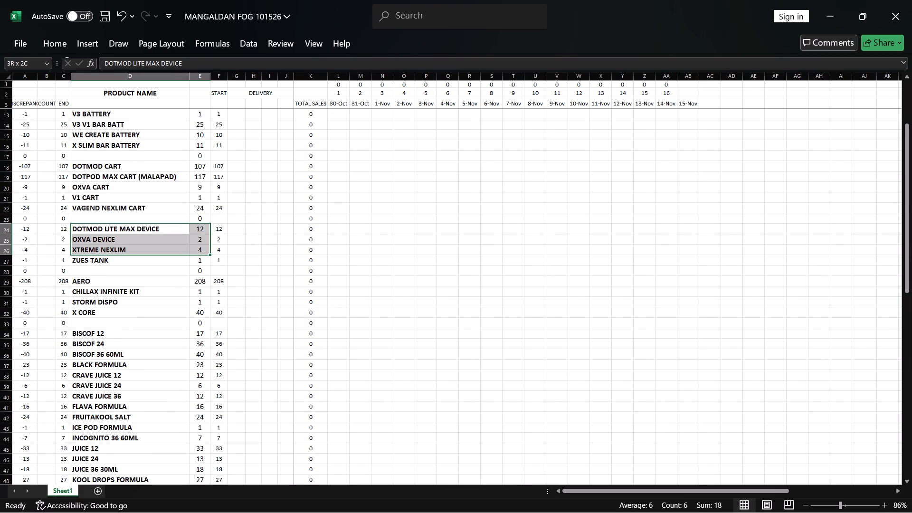
left_click_drag(204, 247, 214, 257)
right_click(188, 252)
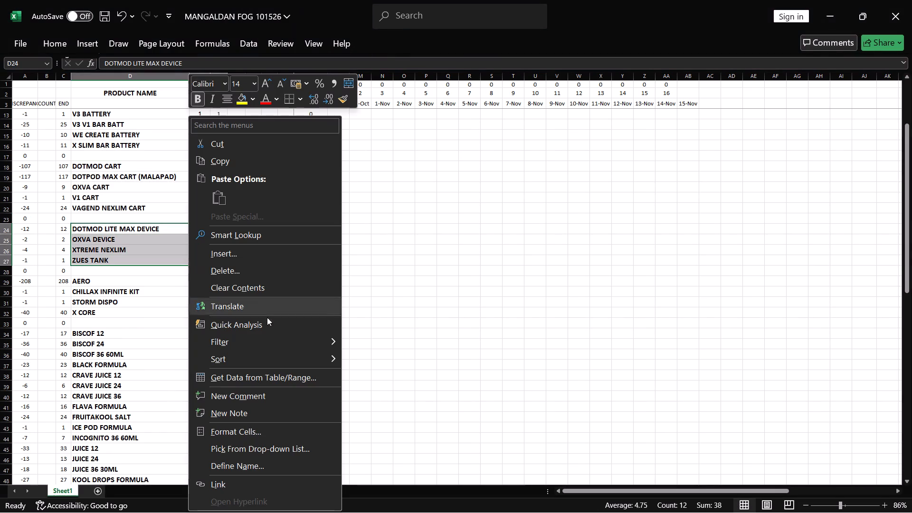
left_click(262, 363)
left_click(394, 363)
Sort the group from AERO to X CORE, D29:F32, from A to Z.
scroll(398, 228, "down", 3)
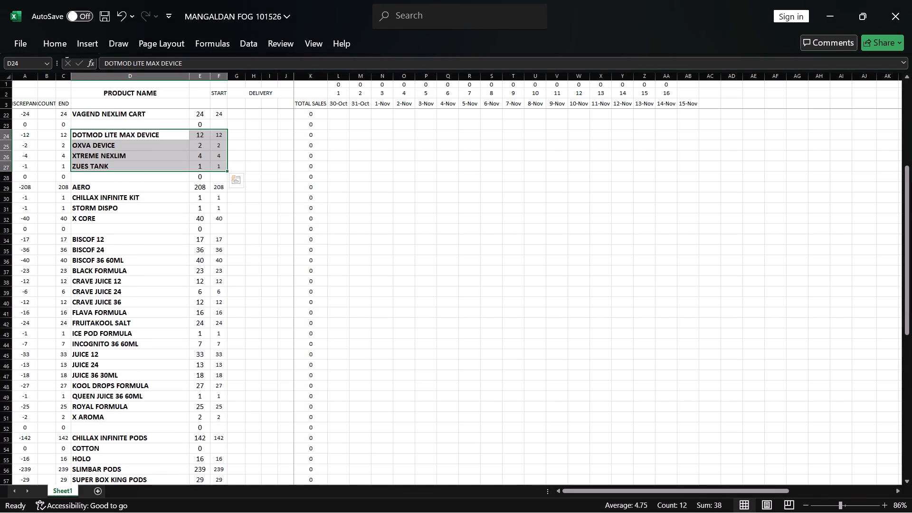
left_click_drag(95, 188, 205, 200)
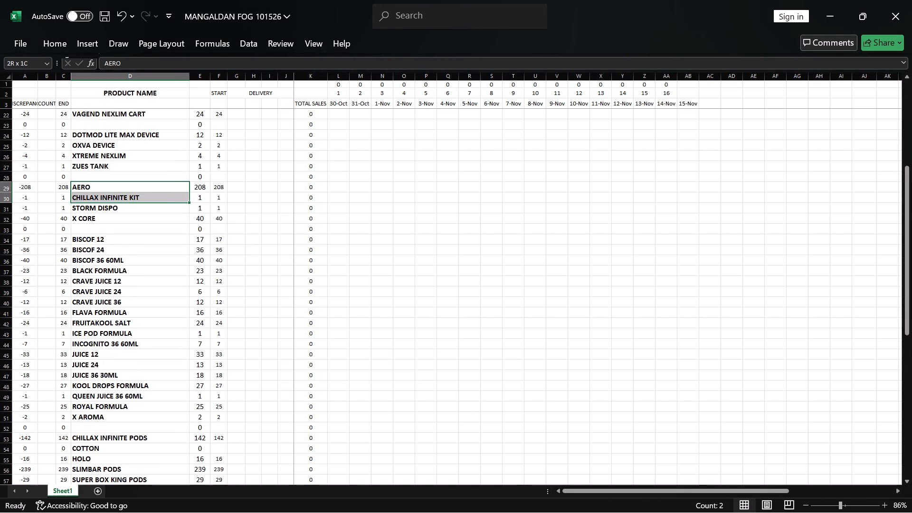
left_click_drag(205, 200, 218, 218)
right_click(139, 211)
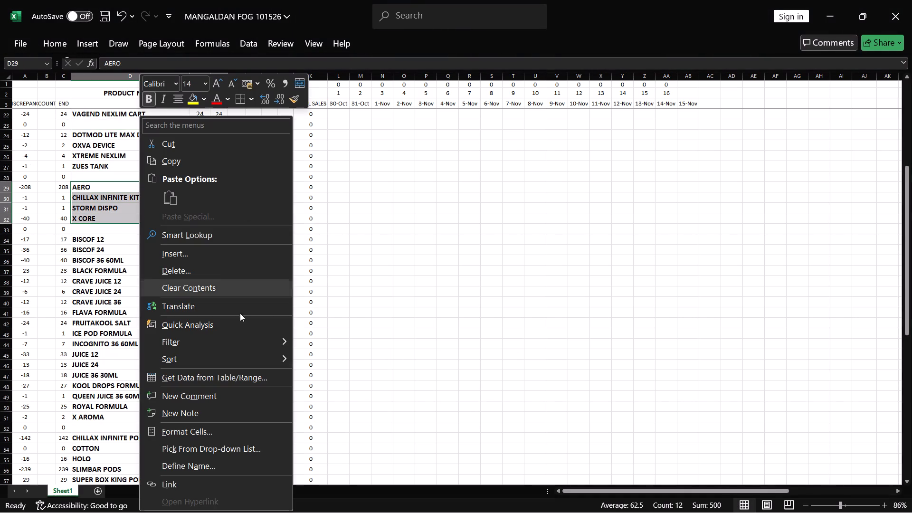
left_click(247, 357)
left_click(360, 356)
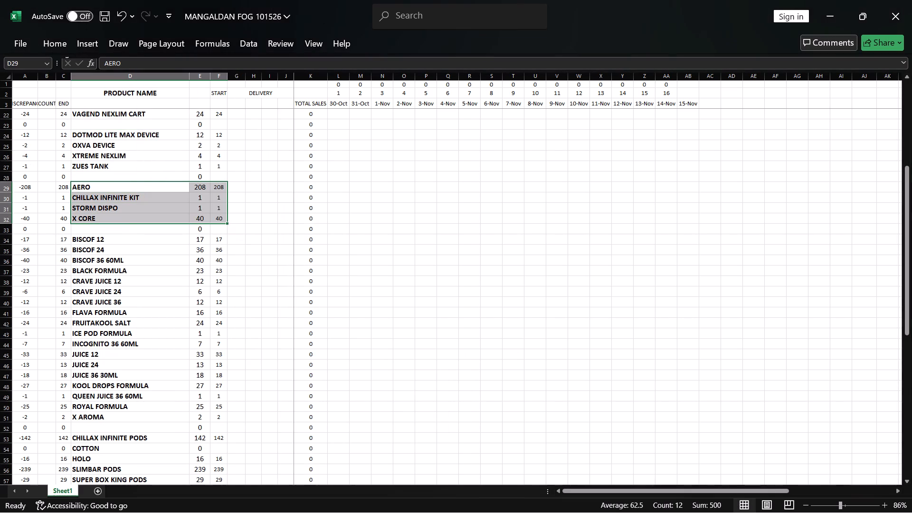
Sort the juice group from BISCOF 12 to X AROMA, D34:G51, from A to Z.
left_click_drag(111, 240, 229, 408)
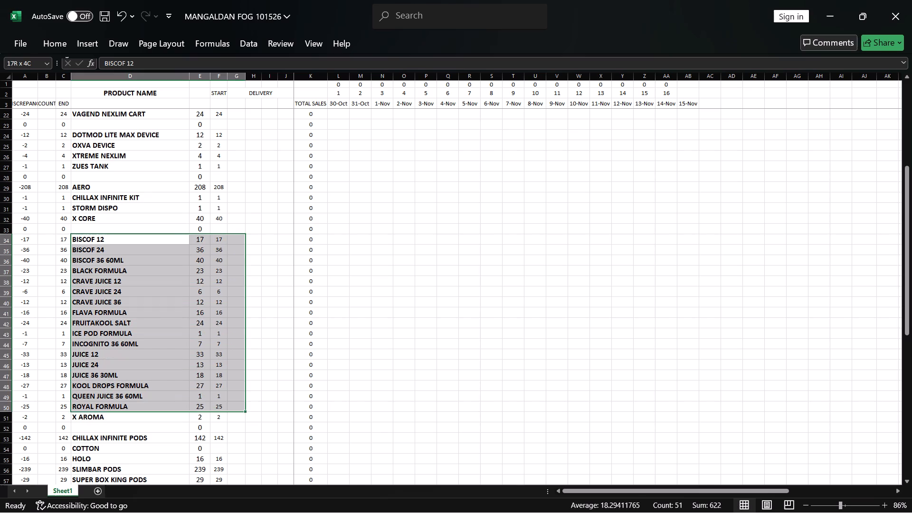
left_click_drag(229, 408, 229, 412)
right_click(165, 368)
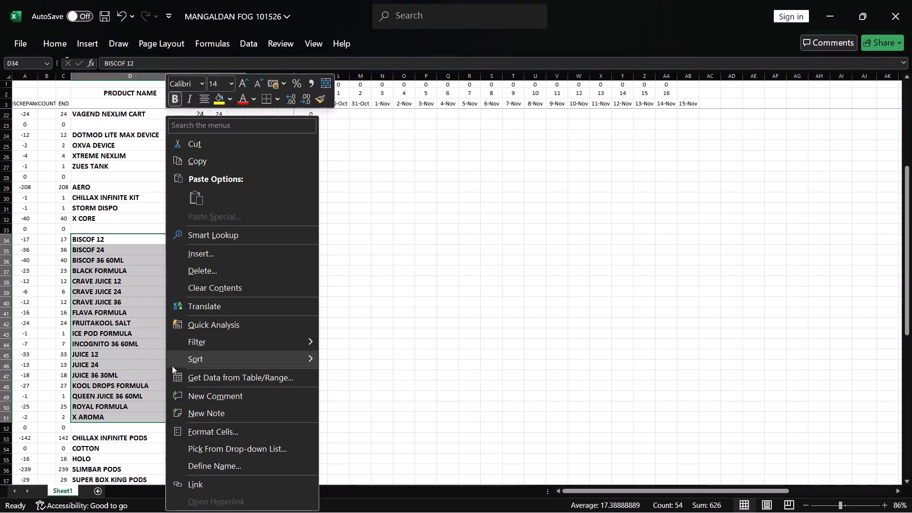
left_click(211, 359)
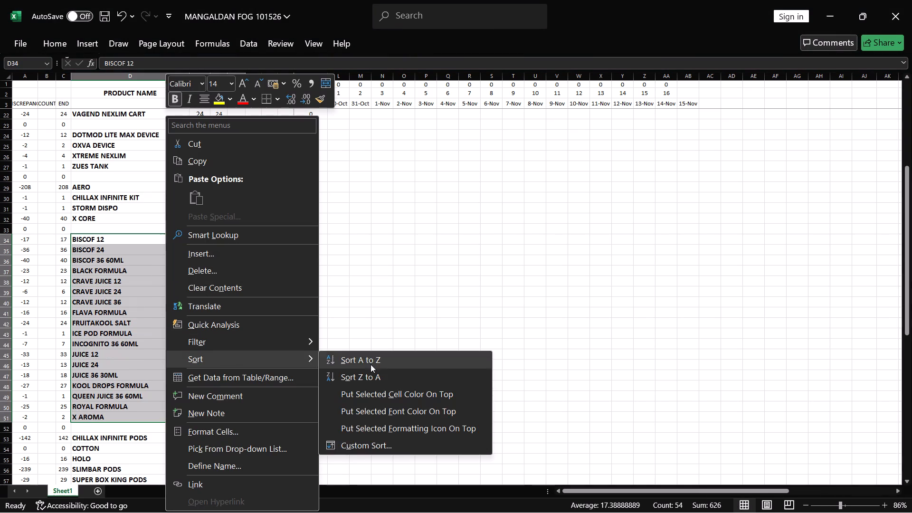
left_click(384, 362)
Sort the pods group from CHILLAX INFINITE PODS to V2 XBLACK?, D53:G73, from A to Z.
scroll(414, 232, "down", 5)
scroll(211, 316, "down", 3)
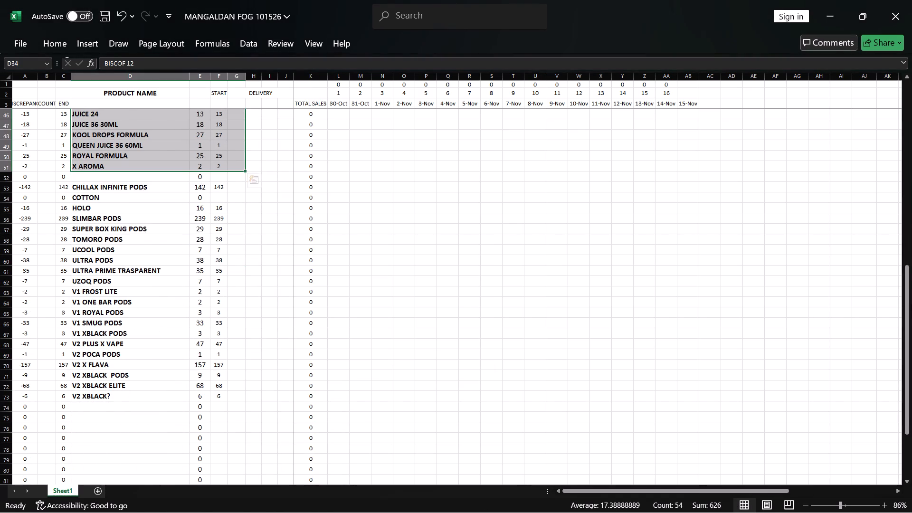
left_click_drag(108, 185, 224, 294)
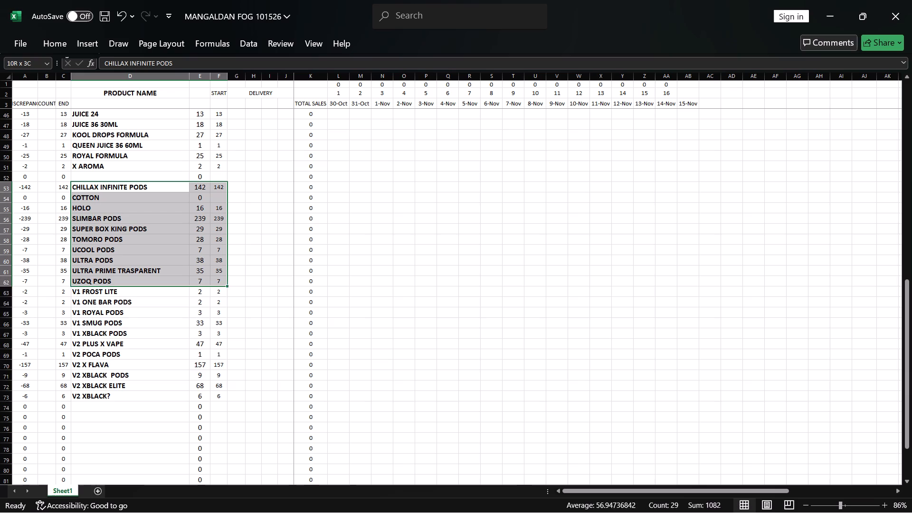
left_click_drag(224, 294, 230, 395)
right_click(176, 326)
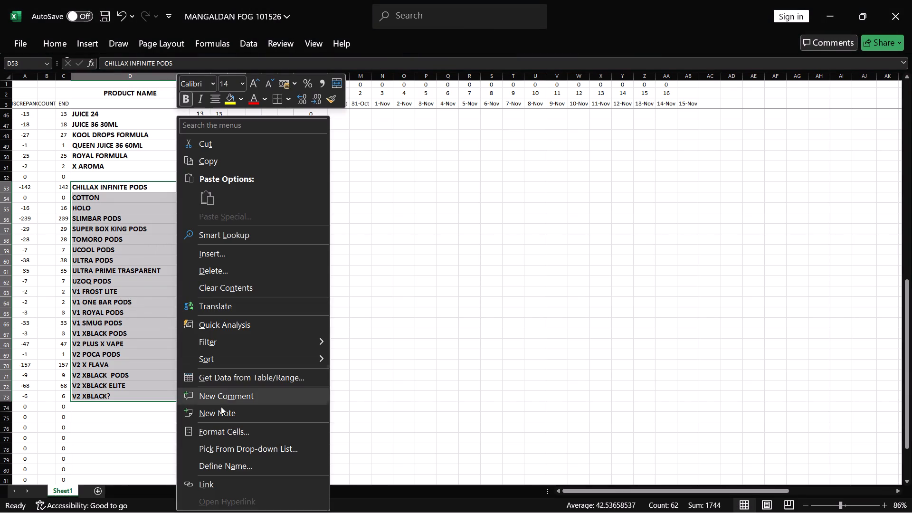
left_click(238, 355)
left_click(375, 352)
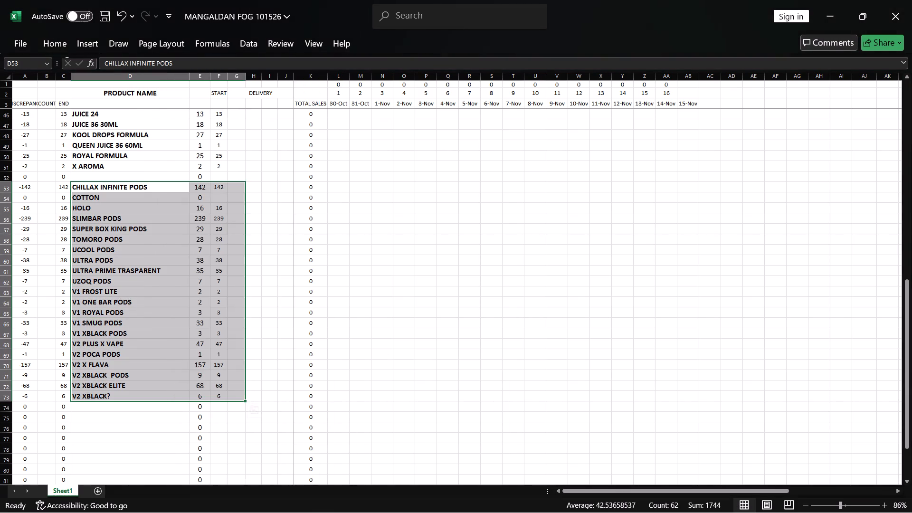
Deselect the sorted range, return to the top of the sheet and save the MANGALDAN workbook.
left_click(532, 249)
scroll(539, 256, "up", 20)
scroll(539, 256, "up", 13)
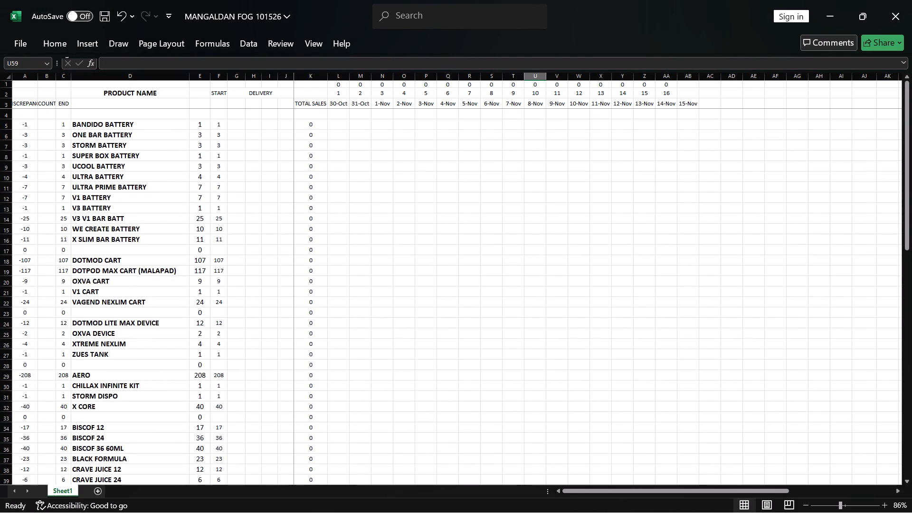
scroll(540, 255, "up", 4)
left_click(103, 9)
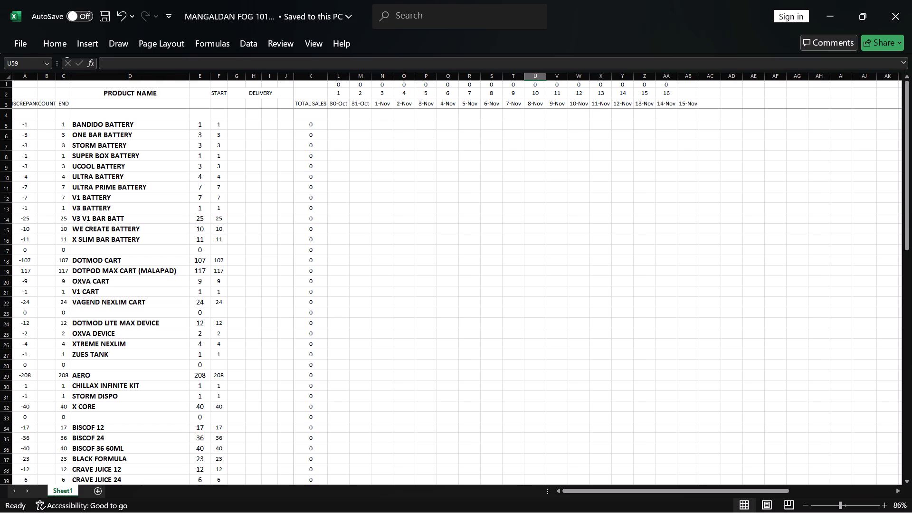
Narrow the PRODUCT NAME column D slightly so it fits the product names more closely.
left_click_drag(190, 76, 183, 77)
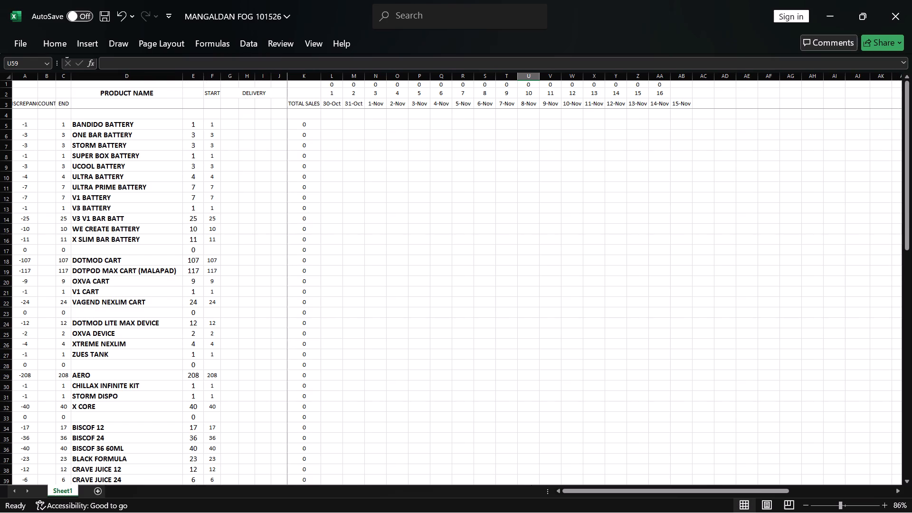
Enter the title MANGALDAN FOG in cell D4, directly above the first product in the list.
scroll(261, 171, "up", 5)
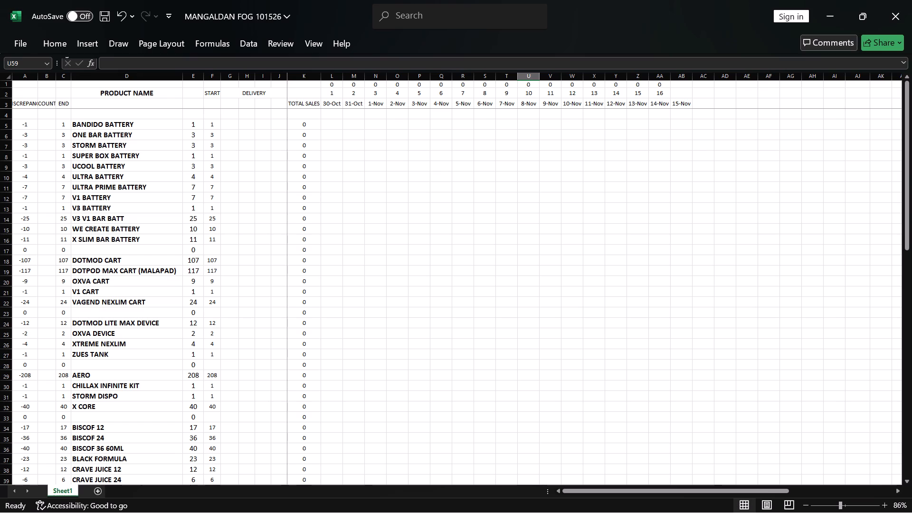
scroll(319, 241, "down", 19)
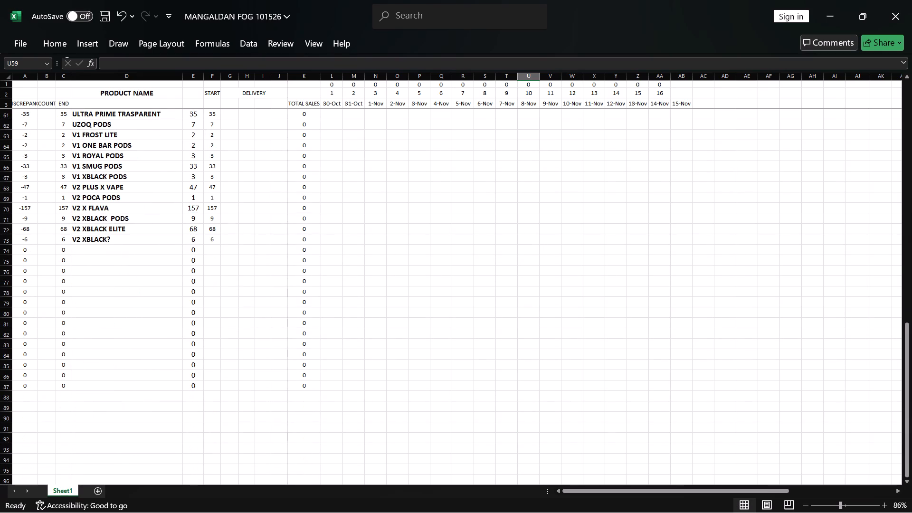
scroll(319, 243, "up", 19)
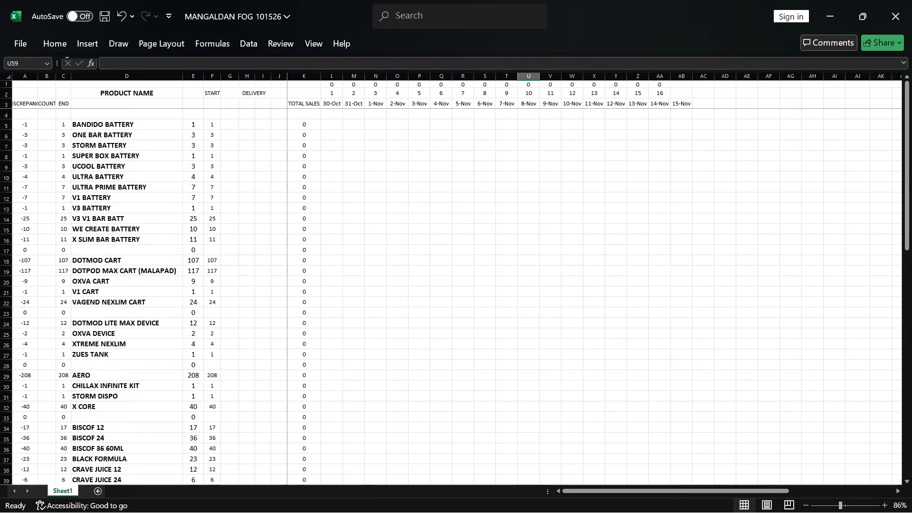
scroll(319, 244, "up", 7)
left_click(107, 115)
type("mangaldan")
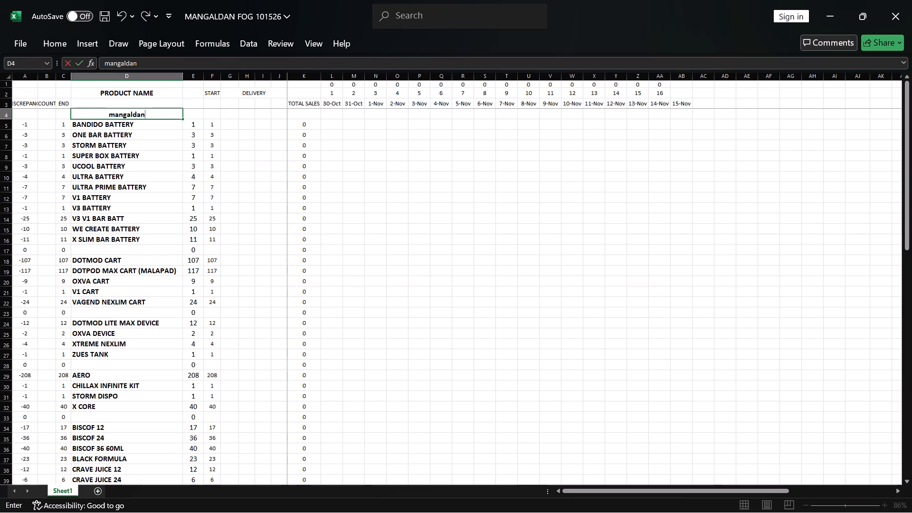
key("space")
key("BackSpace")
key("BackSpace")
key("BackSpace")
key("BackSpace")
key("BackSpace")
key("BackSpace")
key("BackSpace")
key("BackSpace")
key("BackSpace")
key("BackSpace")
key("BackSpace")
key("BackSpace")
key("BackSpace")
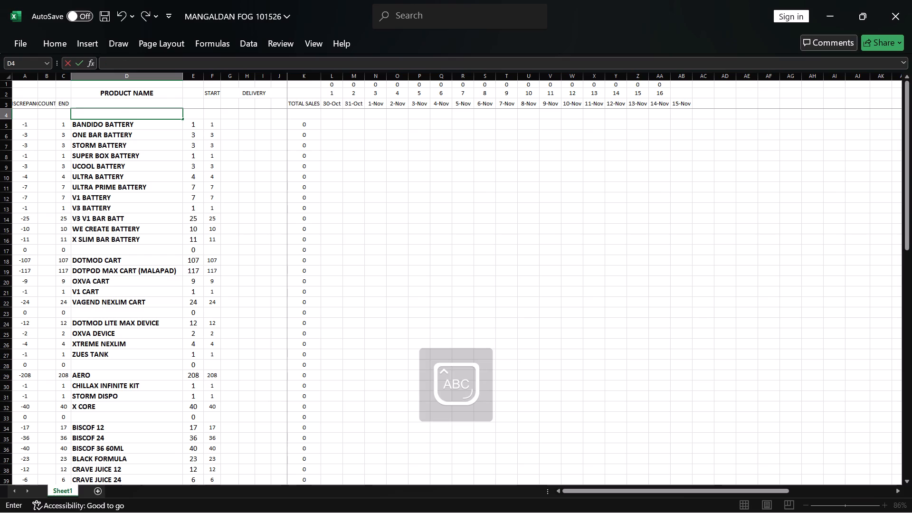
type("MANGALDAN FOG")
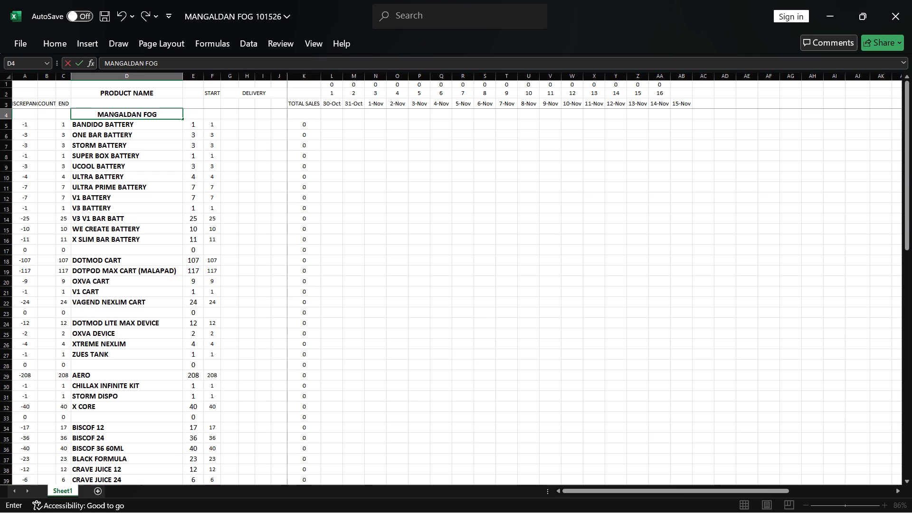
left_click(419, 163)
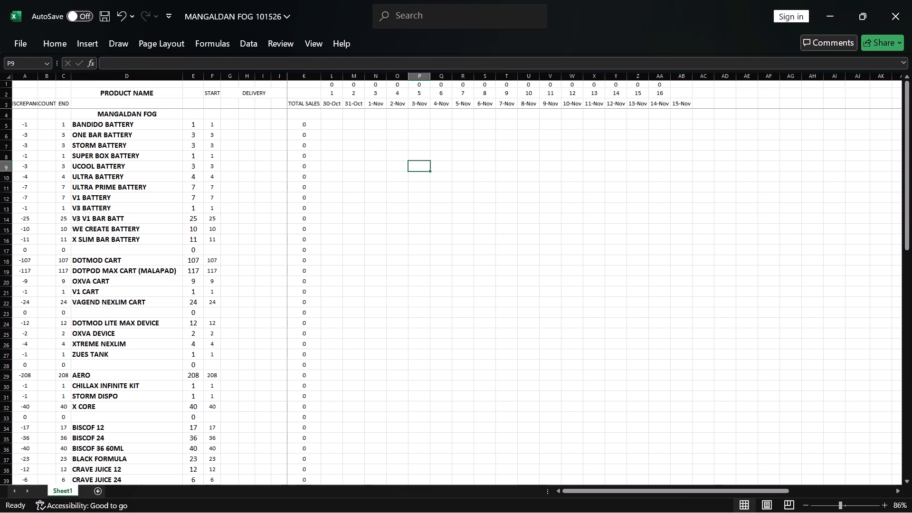
Look over the whole stock list at a reduced size, from BANDIDO BATTERY to V2 XBLACK?.
left_click(830, 503)
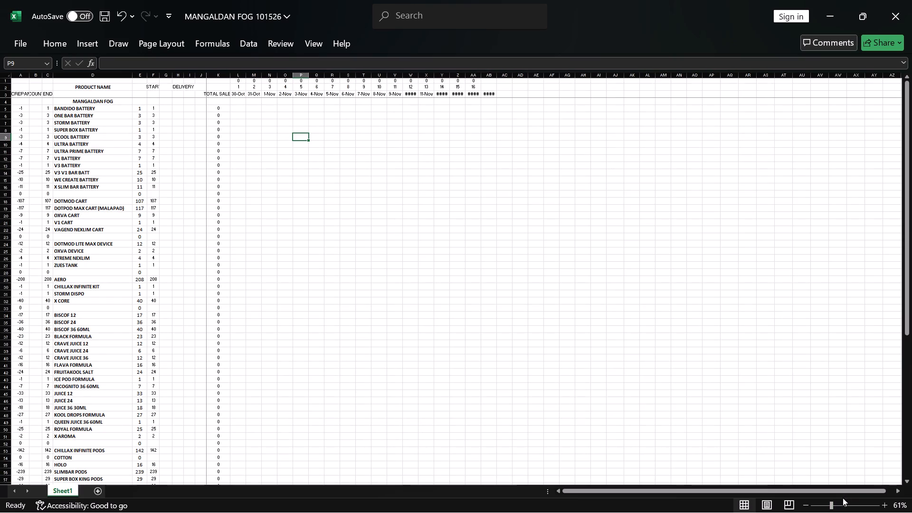
left_click(824, 506)
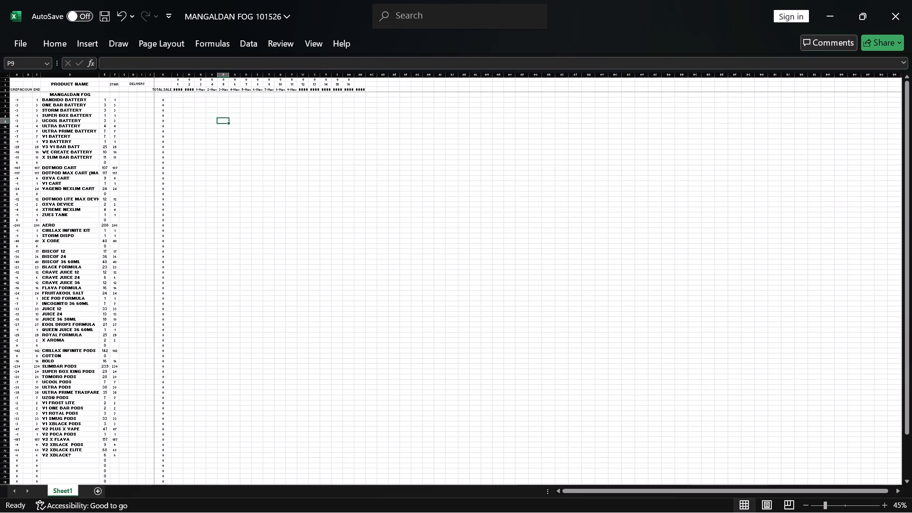
left_click(884, 503)
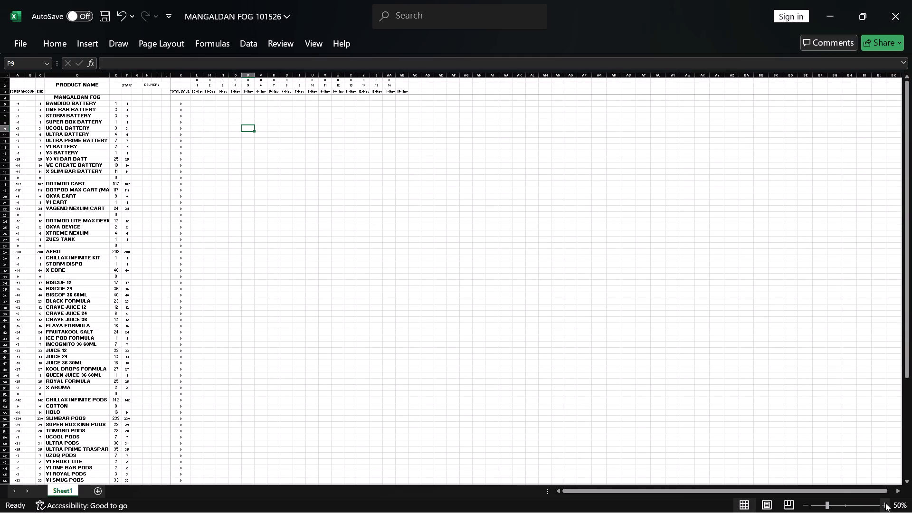
left_click(885, 503)
left_click(885, 503)
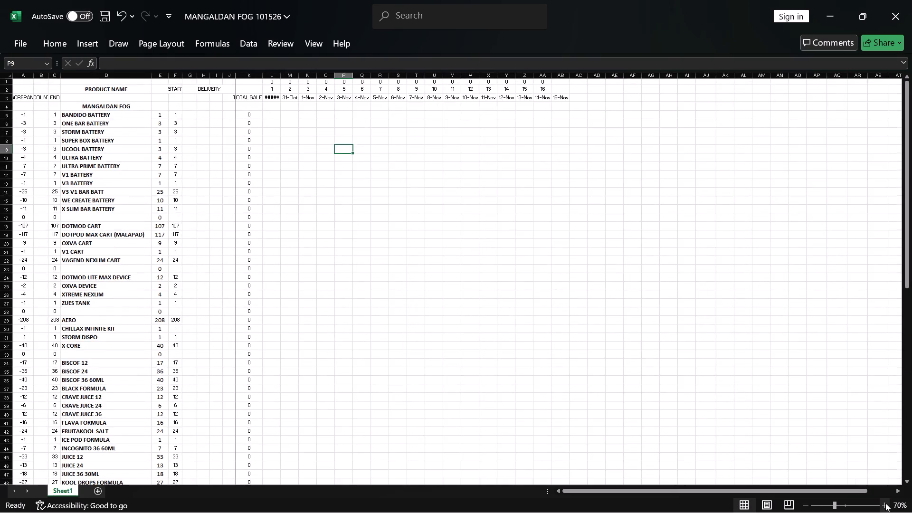
left_click(885, 503)
left_click(885, 503)
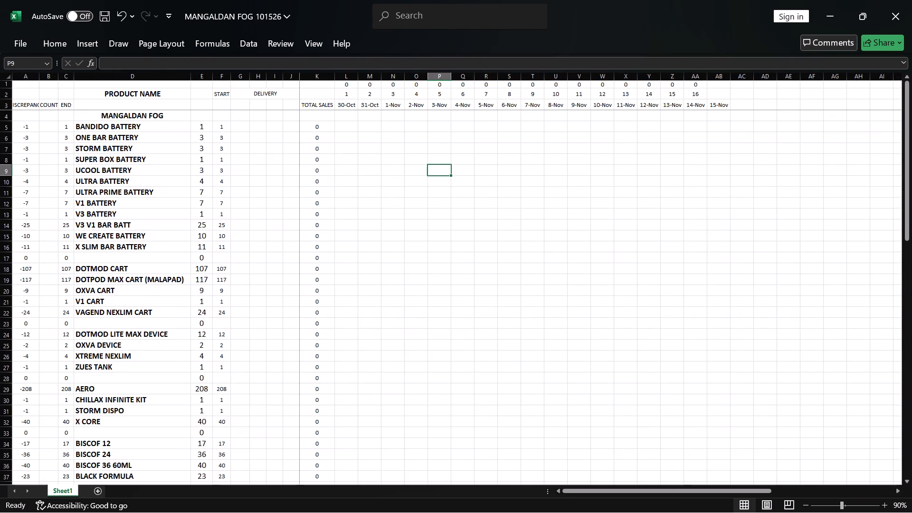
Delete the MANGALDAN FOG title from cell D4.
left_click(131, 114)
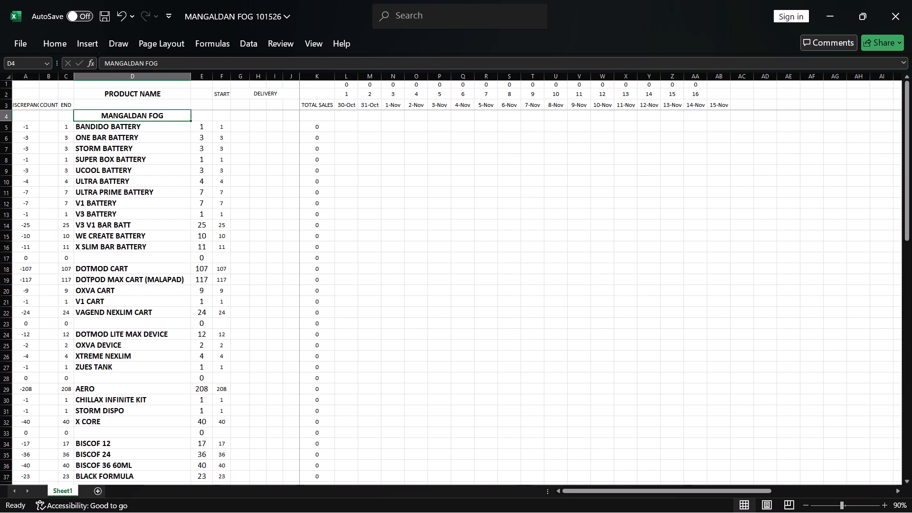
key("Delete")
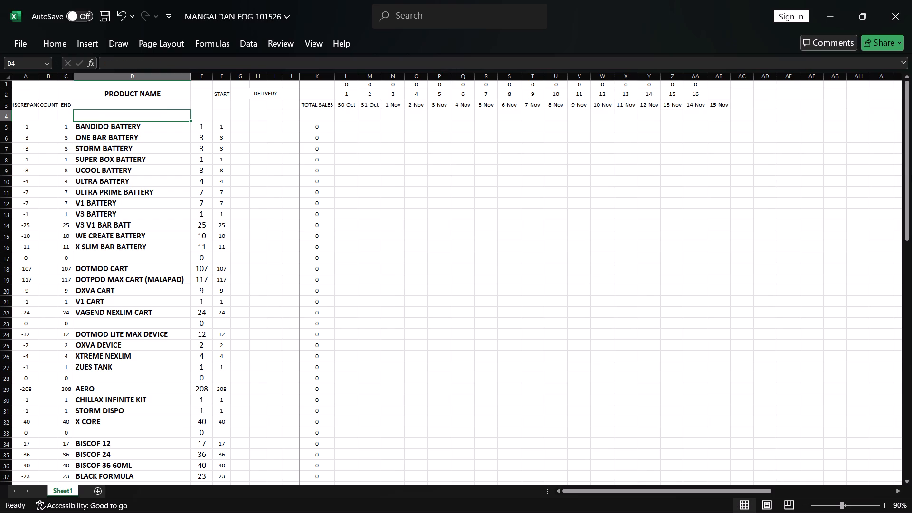
Save the MANGALDAN workbook and close it.
left_click(100, 18)
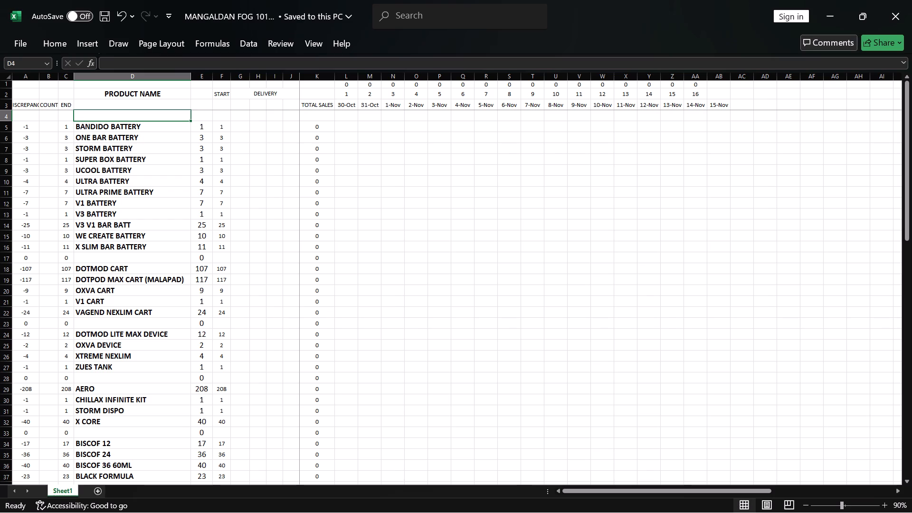
left_click(104, 16)
left_click(726, 194)
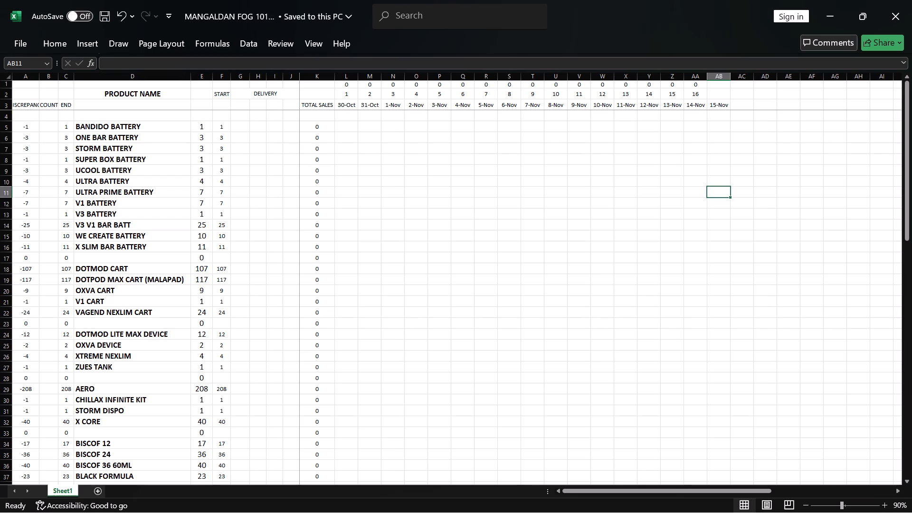
left_click(897, 27)
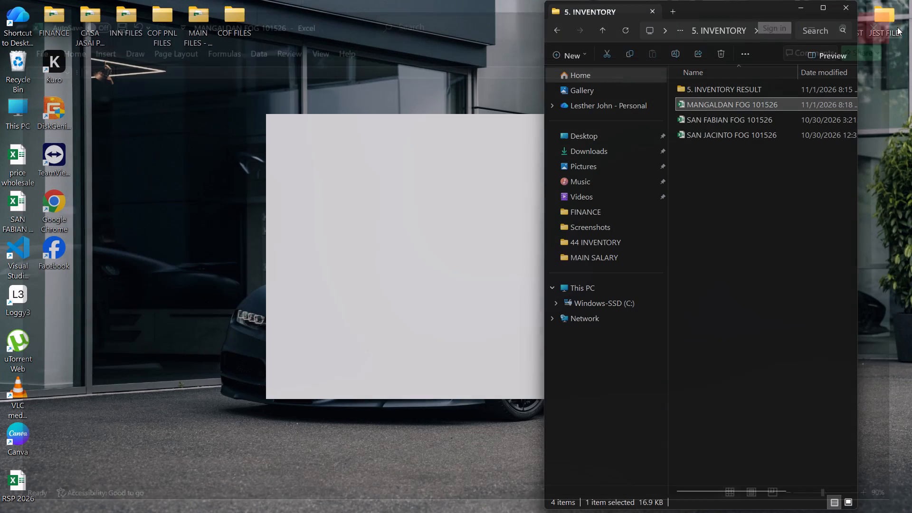
Open the SAN FABIAN FOG 101526 workbook from the 5. INVENTORY folder.
double_click(763, 118)
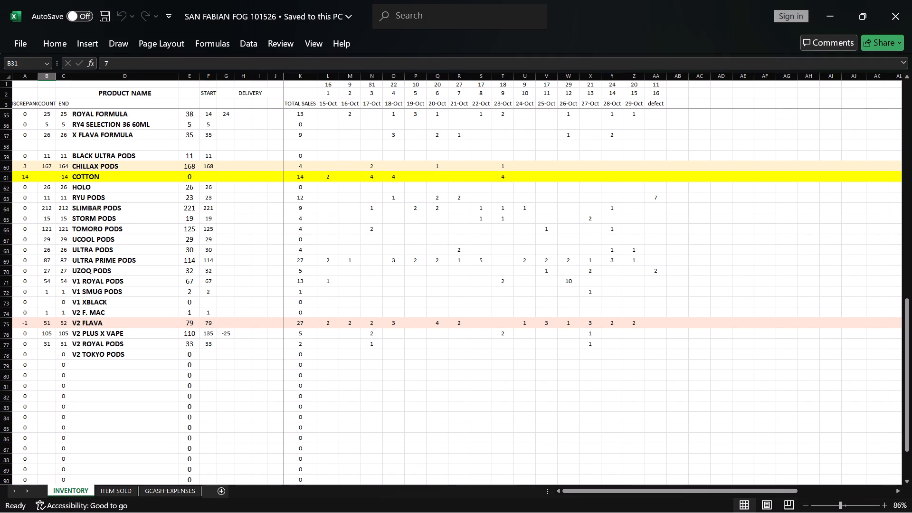
Remove the fill colour from all cells of the INVENTORY sheet by setting them to no fill.
scroll(533, 210, "up", 5)
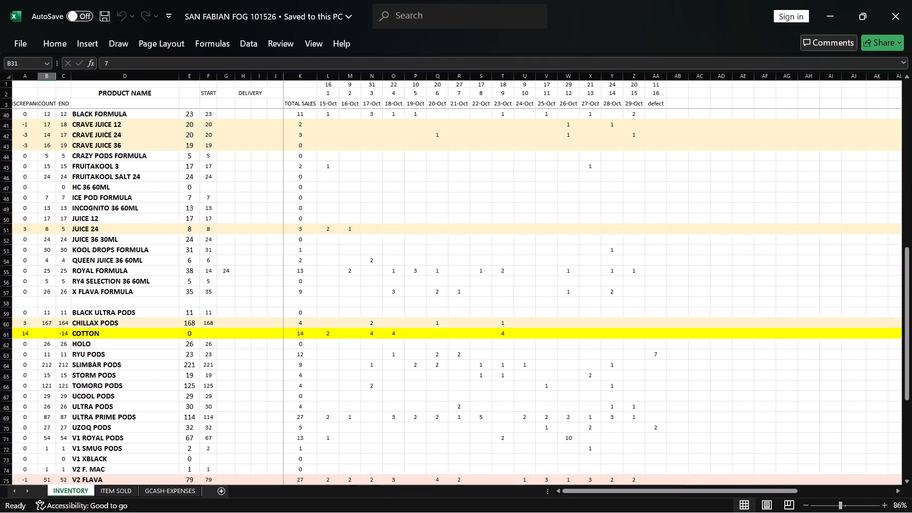
scroll(533, 210, "up", 5)
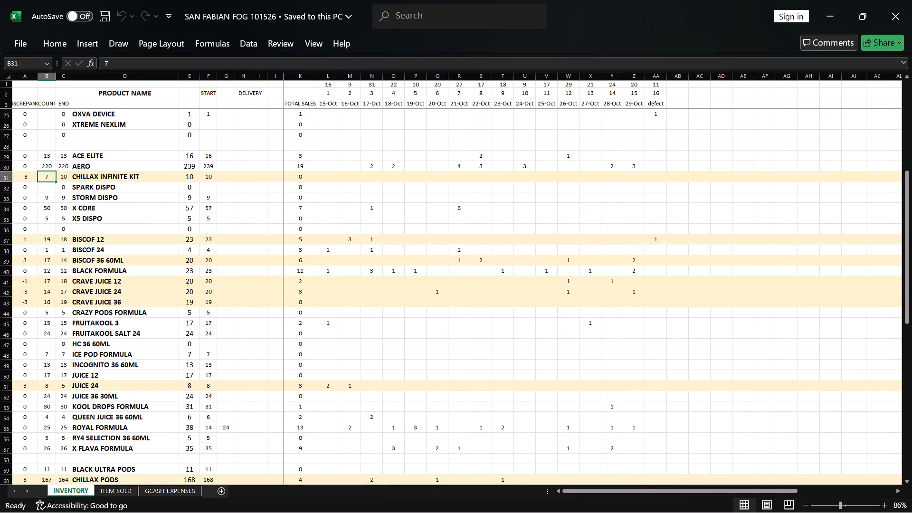
scroll(533, 210, "up", 8)
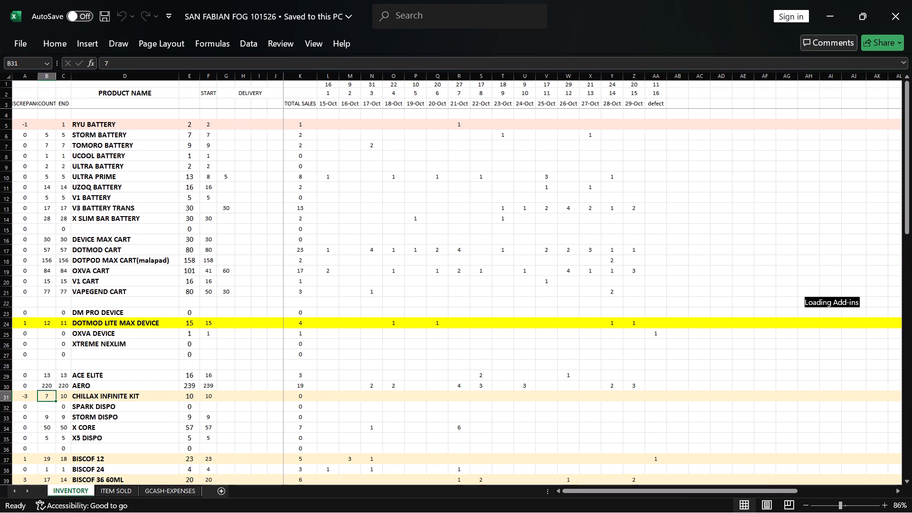
scroll(591, 159, "up", 10)
left_click(8, 77)
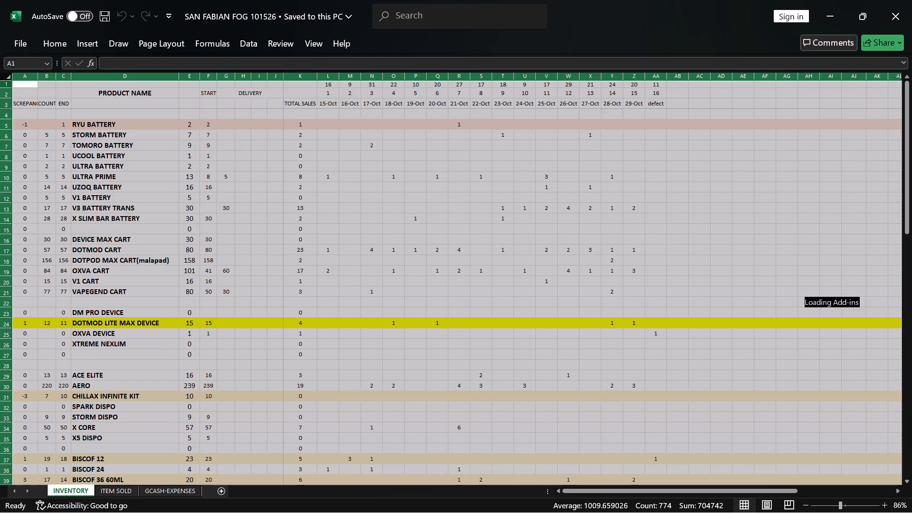
left_click(49, 43)
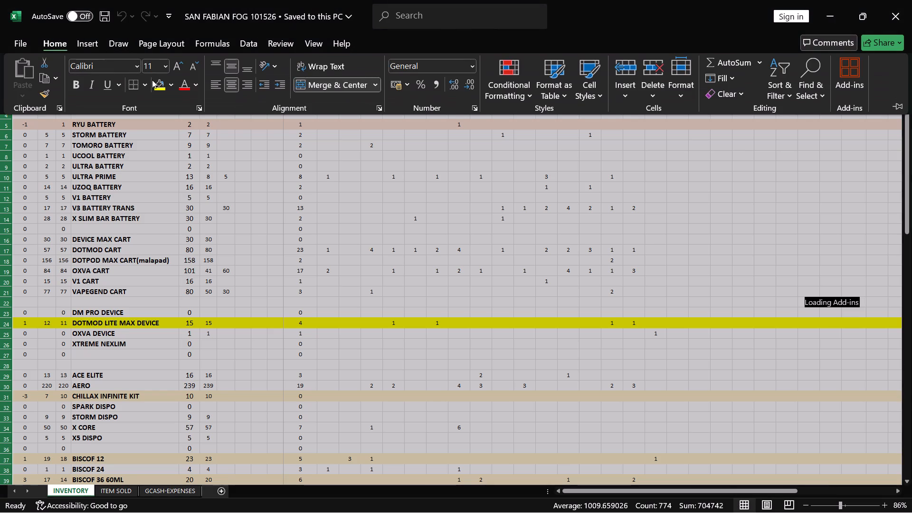
left_click(171, 82)
left_click(201, 218)
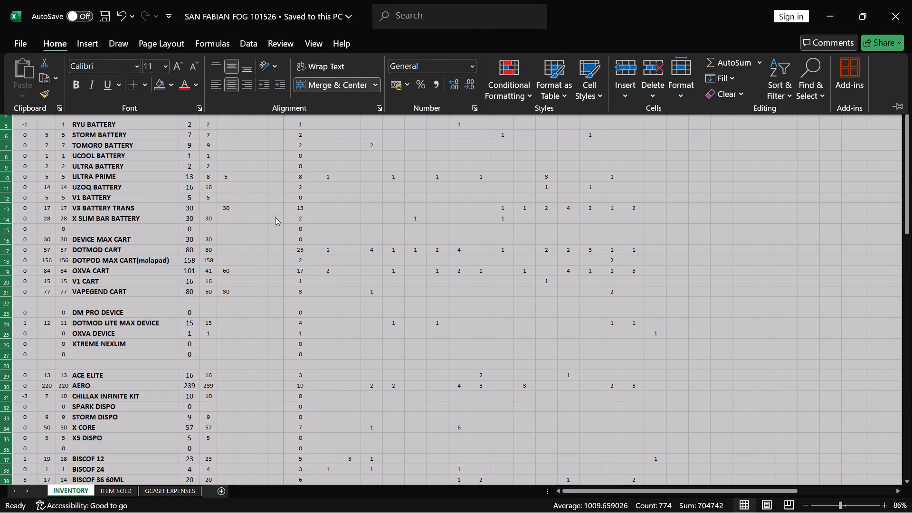
left_click(293, 225)
scroll(540, 209, "up", 6)
left_click(582, 123)
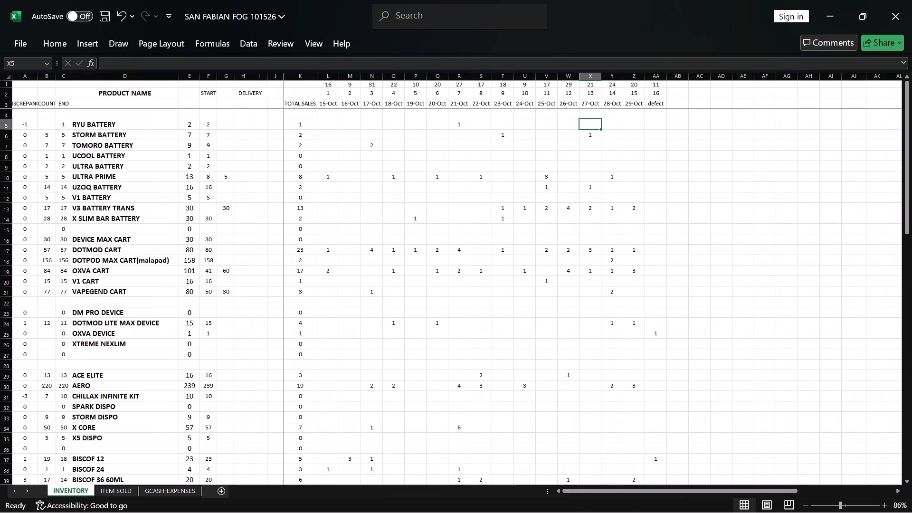
Extend the date header from Z3 into AA3 to get 30-Oct, and copy it as a value into L3.
left_click(639, 106)
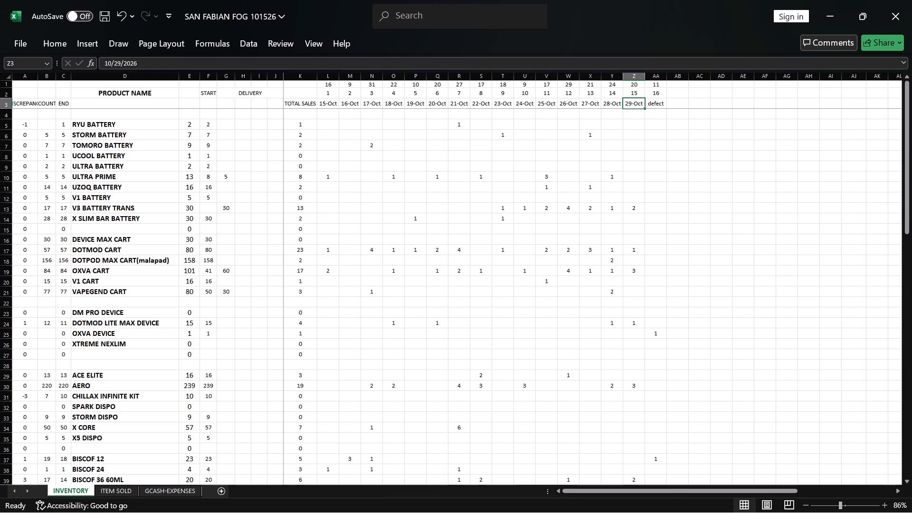
left_click_drag(646, 108, 659, 109)
left_click(660, 103)
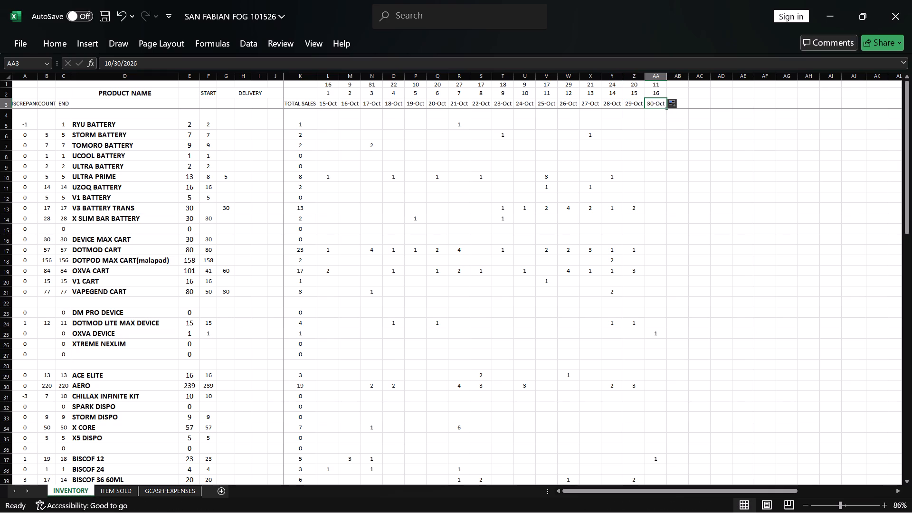
right_click(660, 103)
left_click(692, 147)
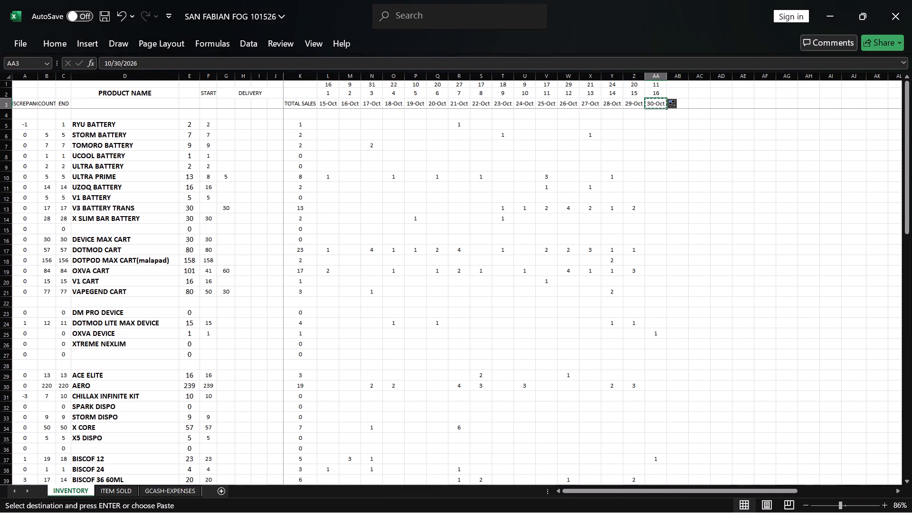
left_click(326, 104)
right_click(326, 104)
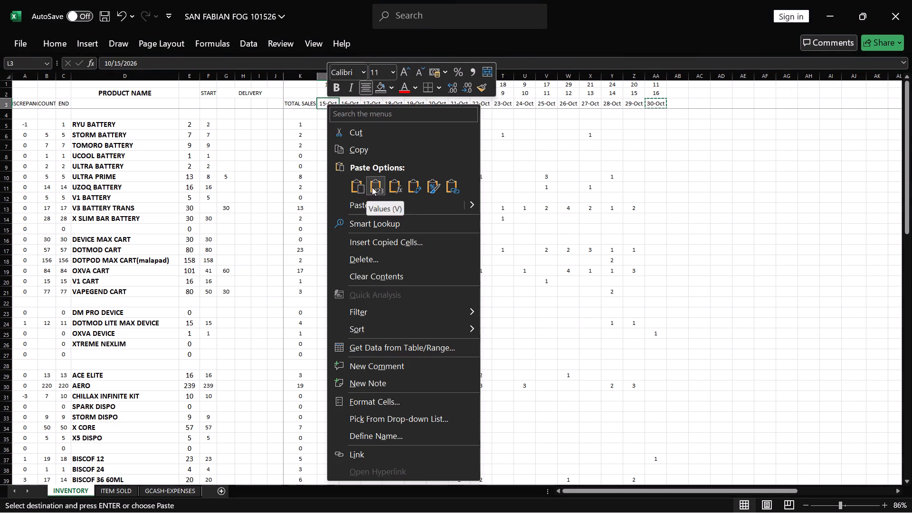
left_click(372, 187)
left_click(335, 147)
left_click(330, 105)
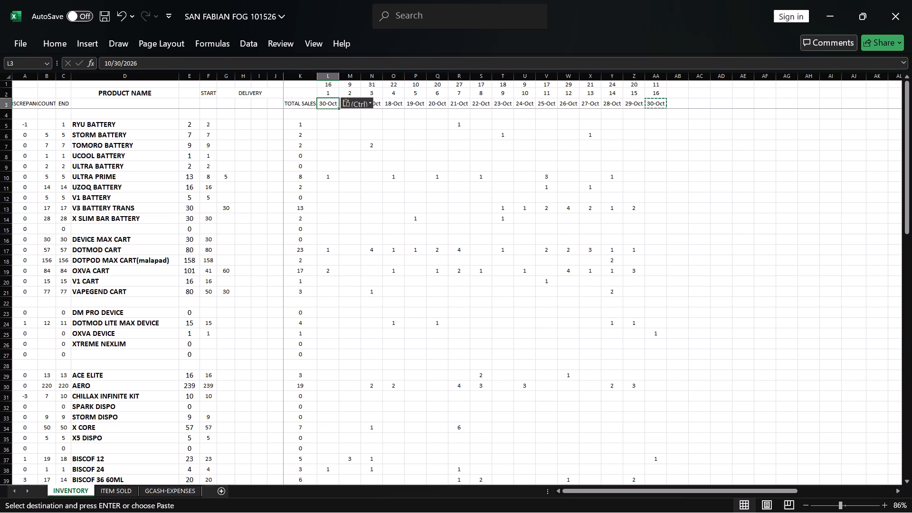
Fill the date series from L3 across to AA3, running from 30-Oct to 14-Nov.
left_click_drag(339, 108, 669, 108)
left_click(769, 139)
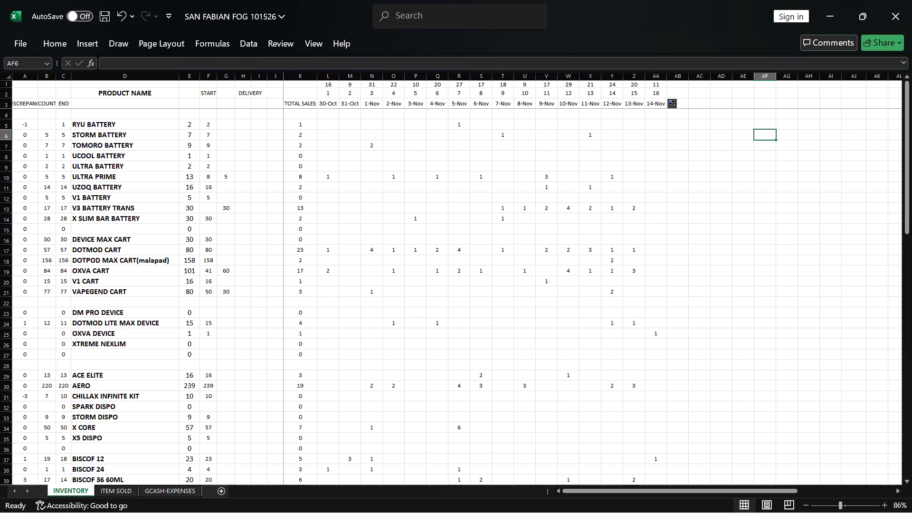
Clear all daily sales quantities below the date header in columns L to AB, from row 4 through the last product.
left_click_drag(329, 111, 683, 512)
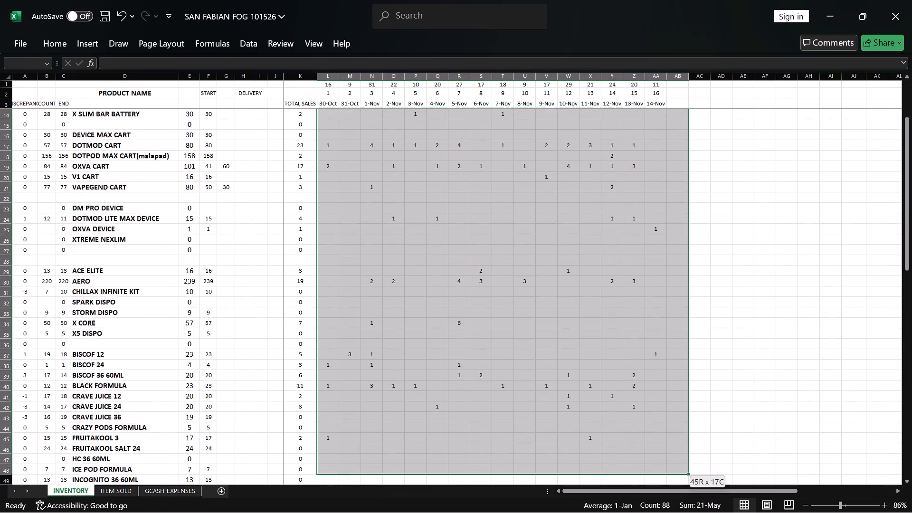
left_click_drag(683, 512, 672, 400)
key("Delete")
scroll(774, 302, "up", 20)
scroll(774, 302, "up", 6)
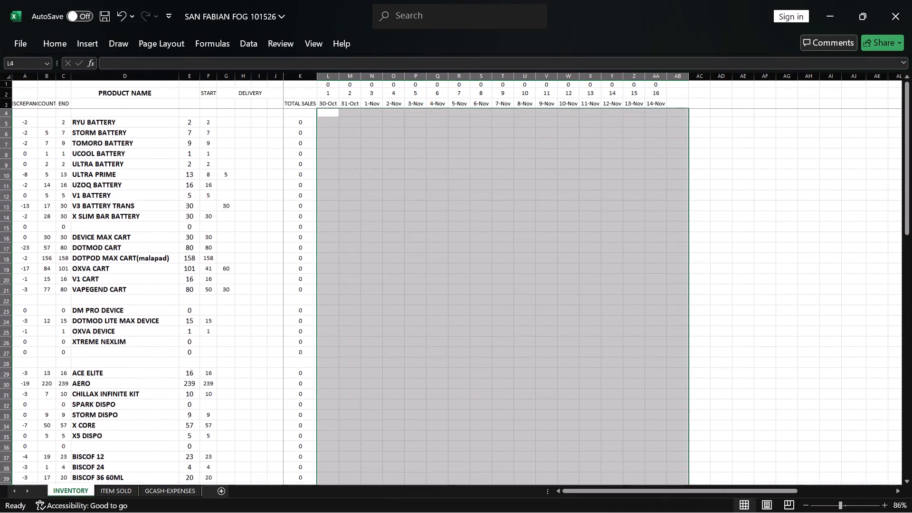
scroll(780, 282, "up", 4)
Extend the date header from AA3 into AB3 to add 15-Nov.
left_click(661, 104)
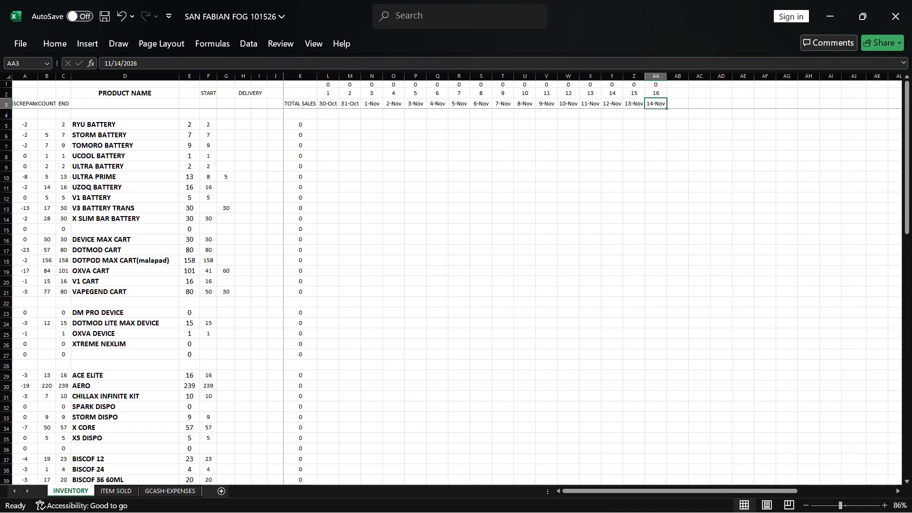
left_click_drag(668, 107, 678, 109)
left_click(707, 123)
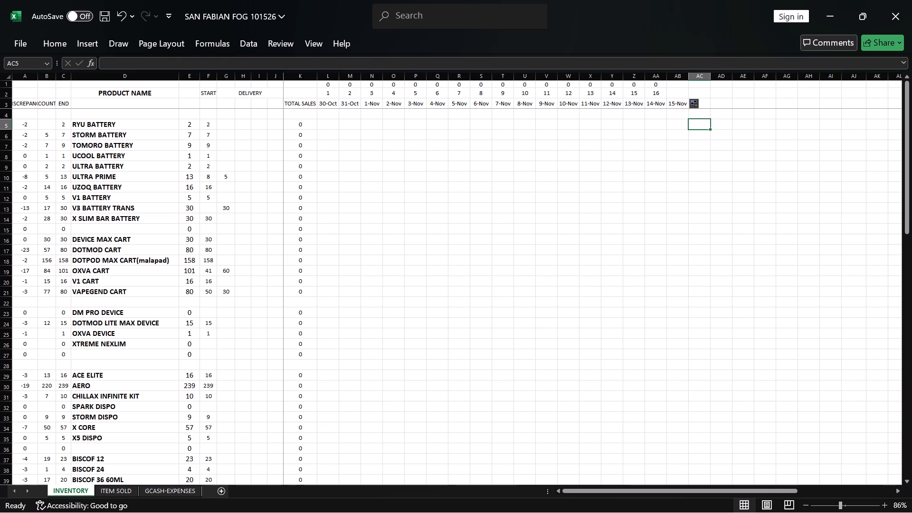
Clear the START and DELIVERY quantities in columns F to I, from row 4 down past the last product.
scroll(277, 185, "up", 5)
left_click_drag(210, 113, 275, 238)
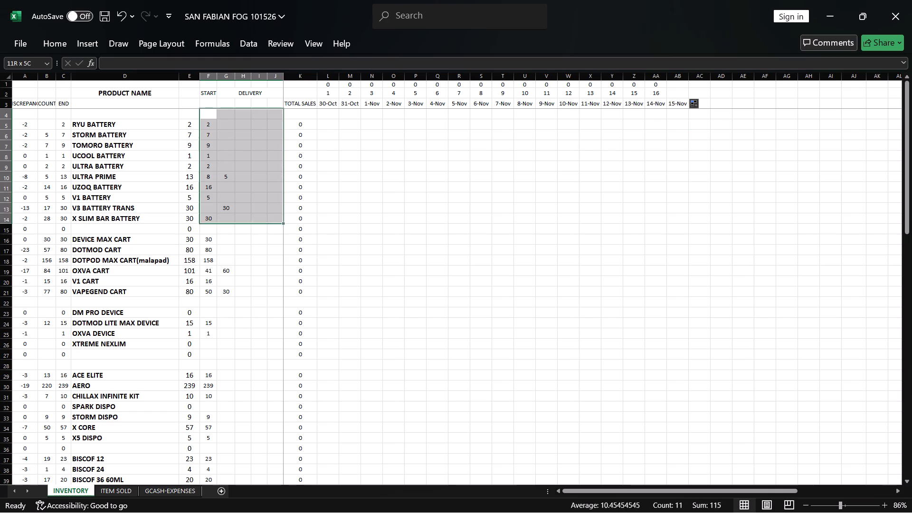
left_click_drag(275, 238, 247, 496)
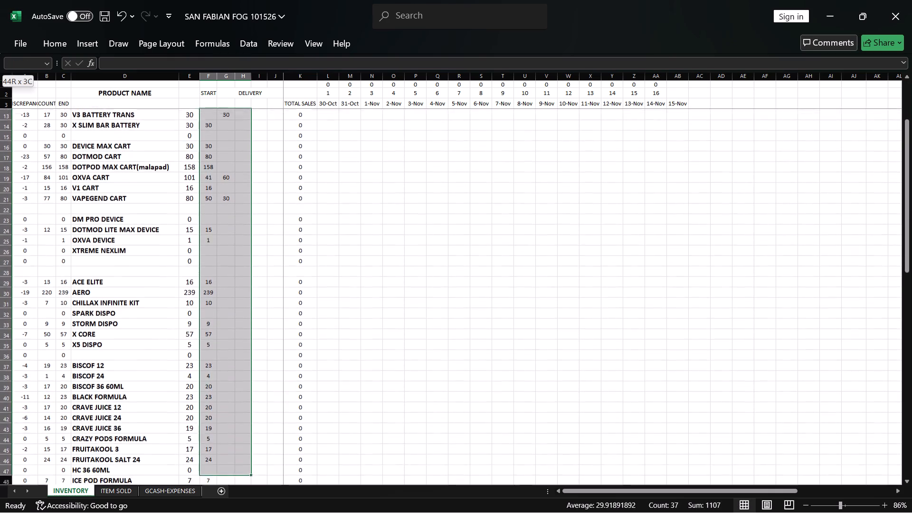
left_click_drag(247, 496, 253, 504)
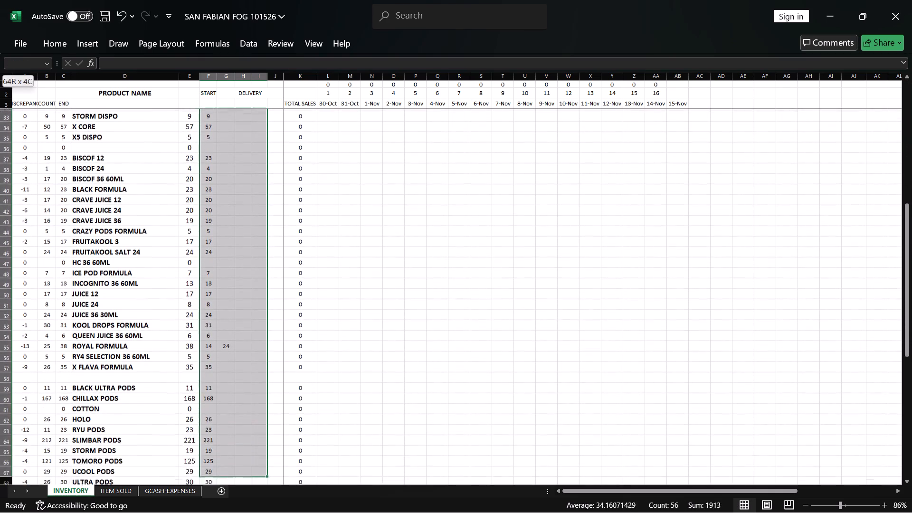
left_click_drag(253, 504, 254, 481)
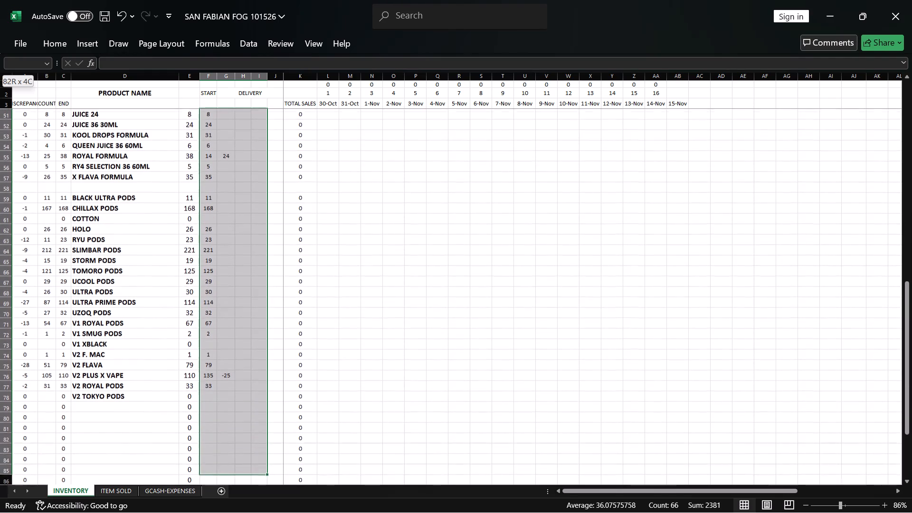
left_click_drag(254, 481, 255, 418)
key("Delete")
scroll(126, 284, "up", 6)
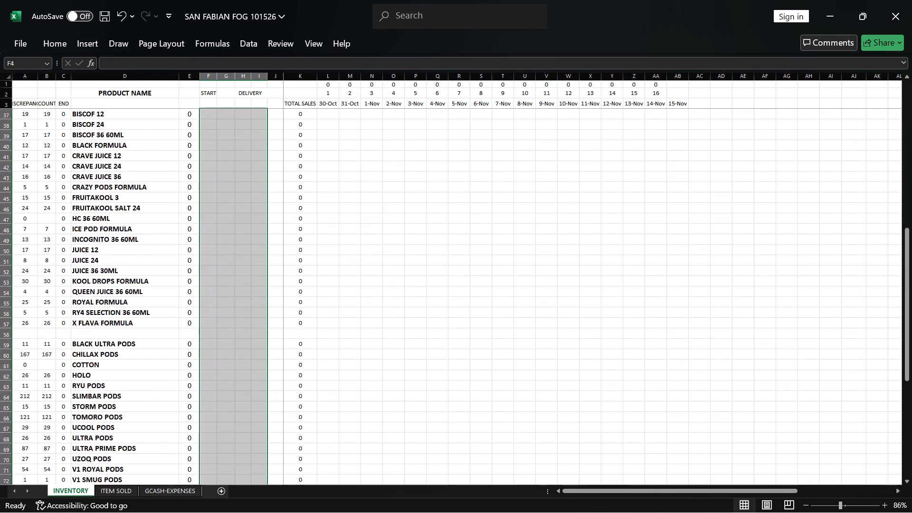
scroll(126, 275, "up", 19)
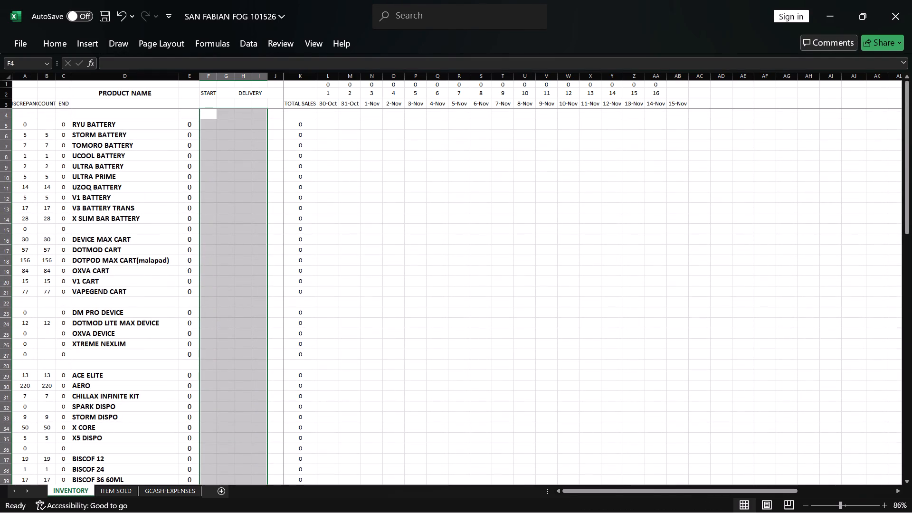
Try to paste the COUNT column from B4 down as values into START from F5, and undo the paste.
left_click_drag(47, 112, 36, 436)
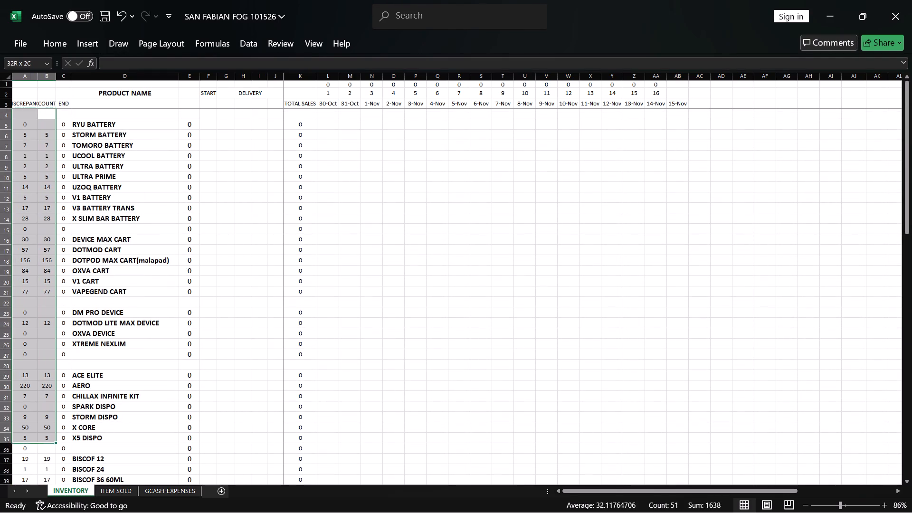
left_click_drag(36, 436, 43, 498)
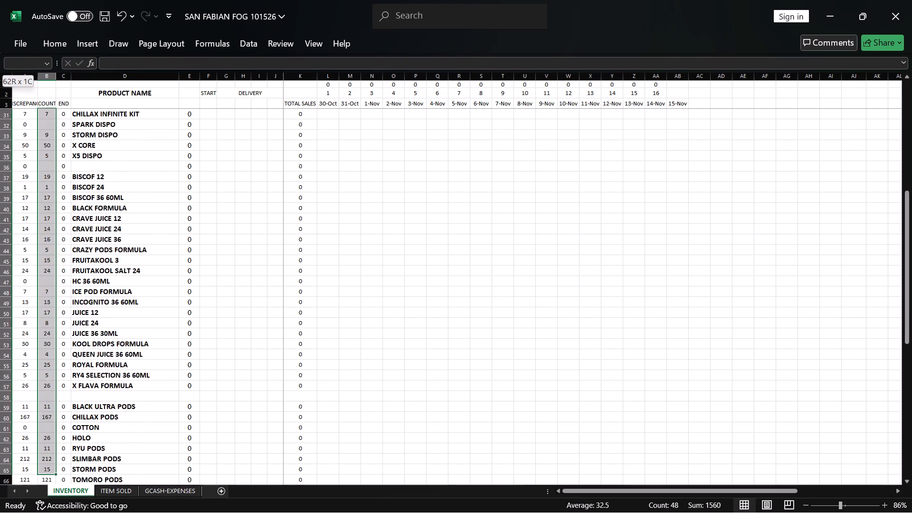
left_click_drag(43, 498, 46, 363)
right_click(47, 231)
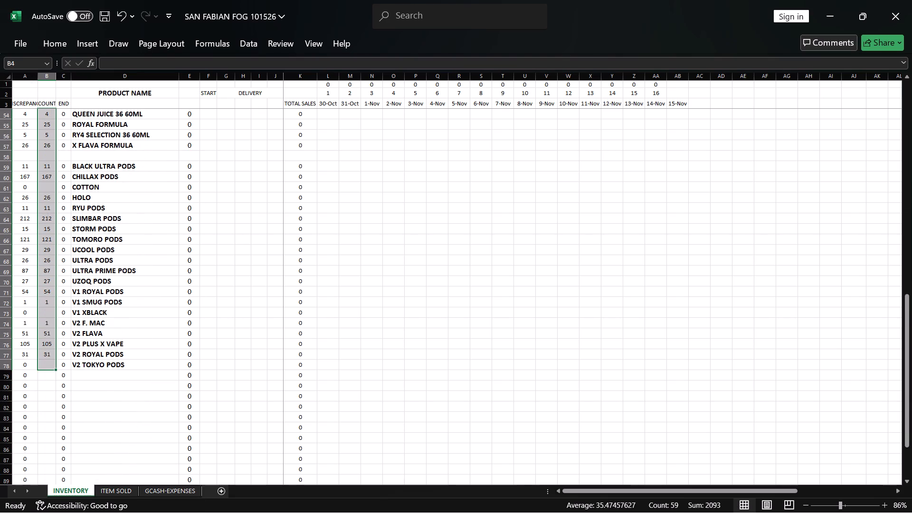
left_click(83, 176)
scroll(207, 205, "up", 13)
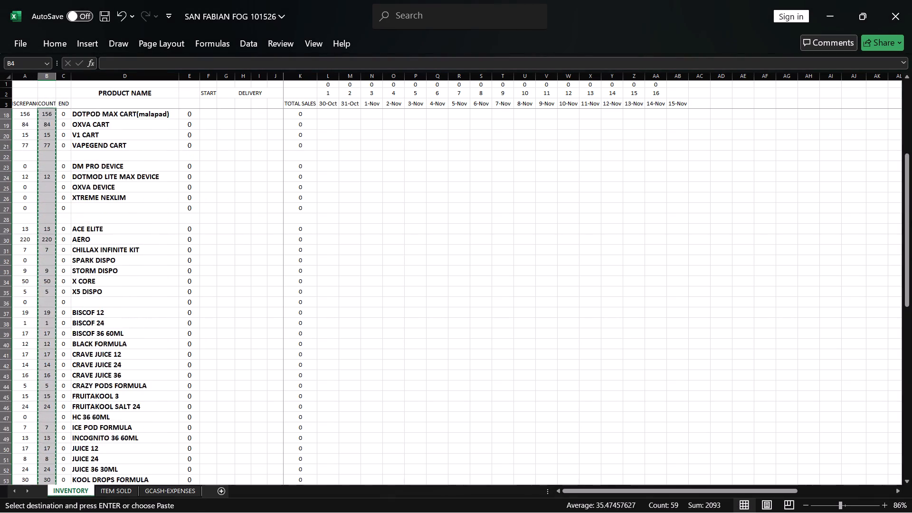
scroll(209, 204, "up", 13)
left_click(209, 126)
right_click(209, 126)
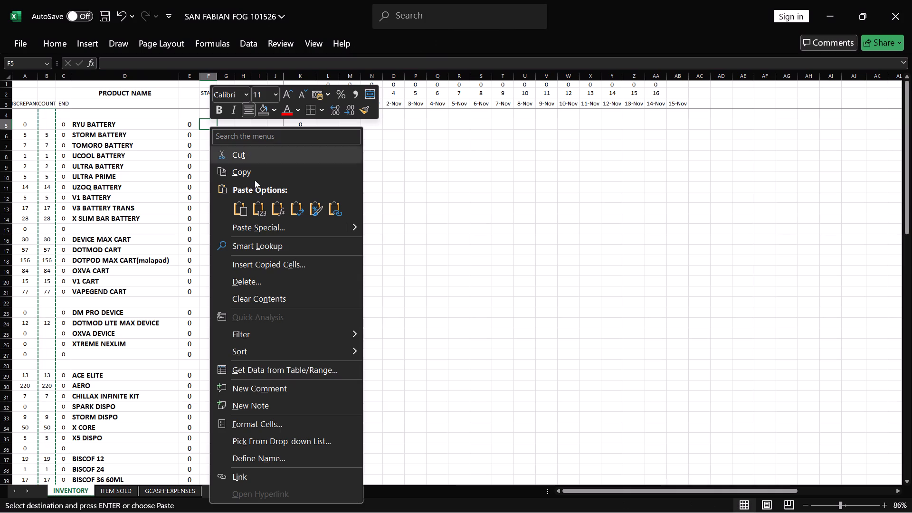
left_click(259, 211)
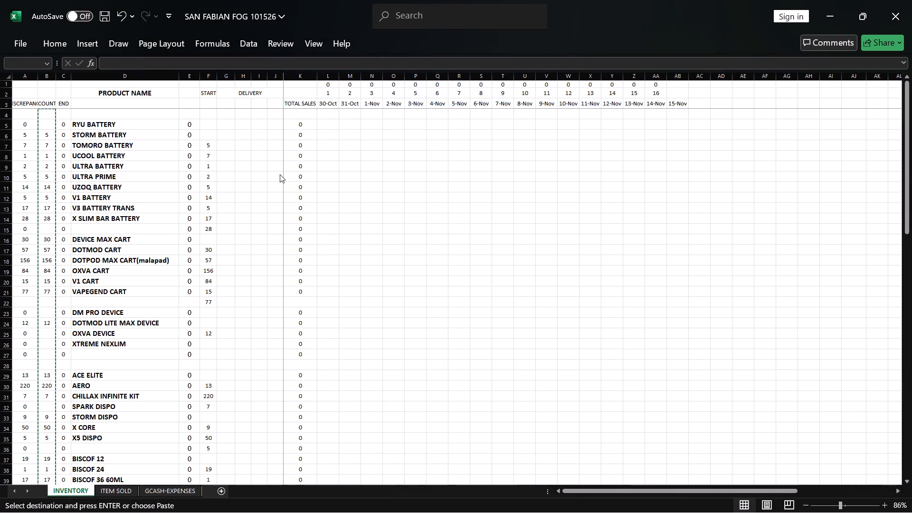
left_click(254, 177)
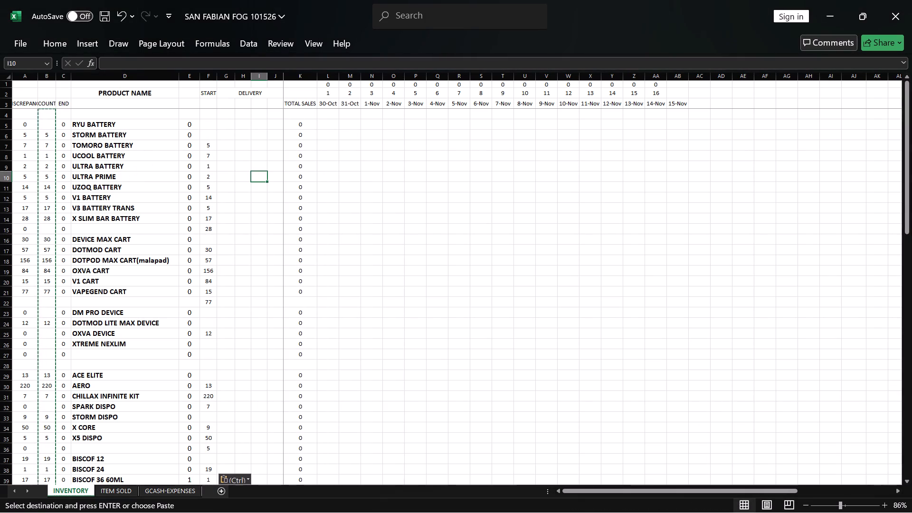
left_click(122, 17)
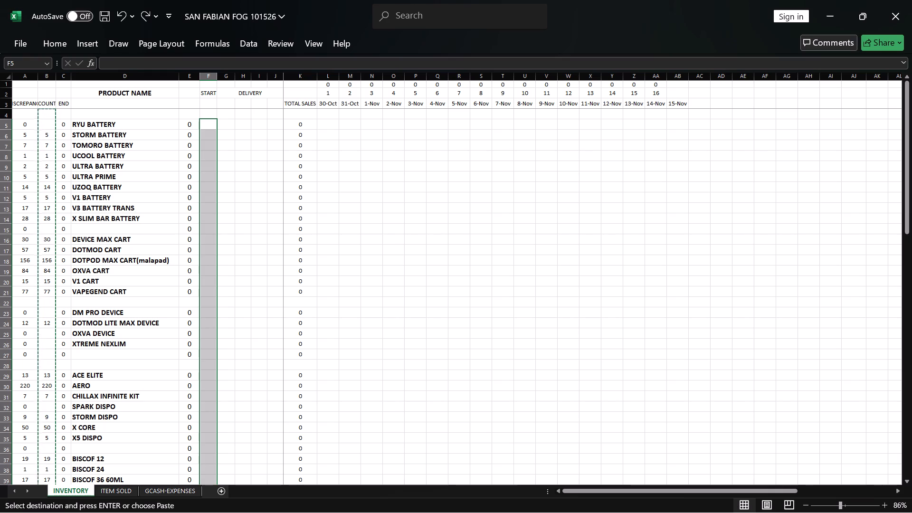
Copy the COUNT figures from B6 to B78 and paste them as values into the START column from F6.
left_click_drag(49, 132, 52, 431)
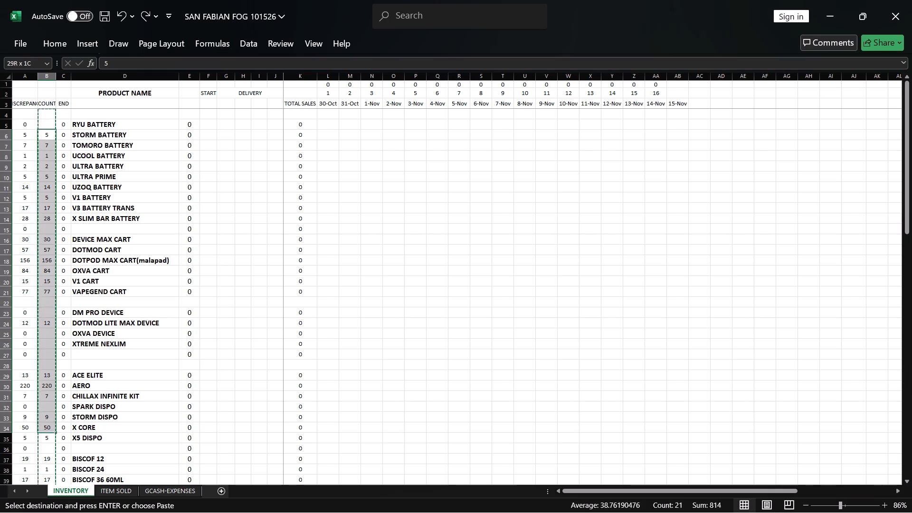
left_click_drag(52, 431, 52, 505)
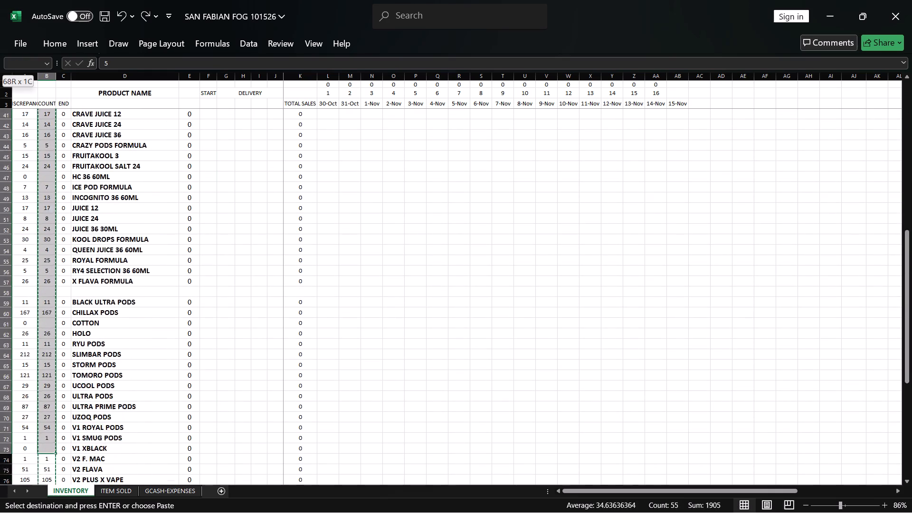
left_click_drag(52, 505, 46, 344)
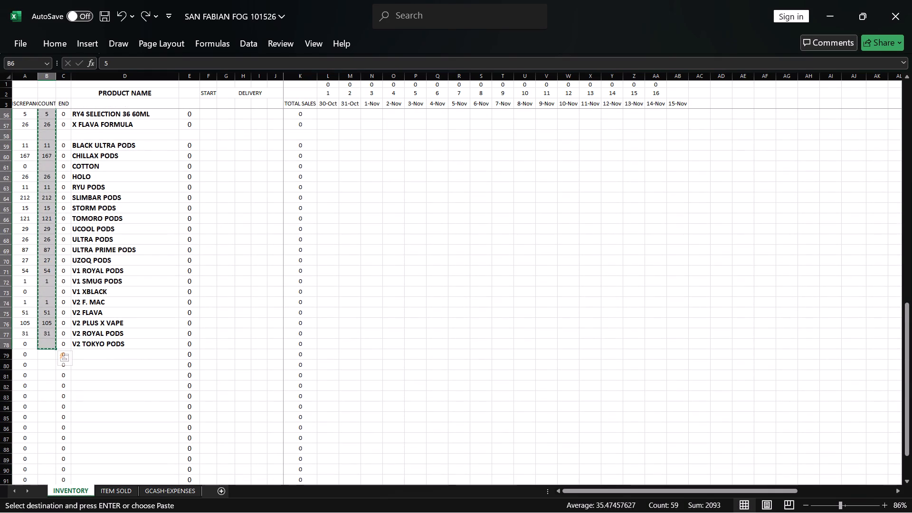
right_click(48, 263)
left_click(93, 180)
scroll(178, 225, "up", 20)
scroll(178, 225, "up", 4)
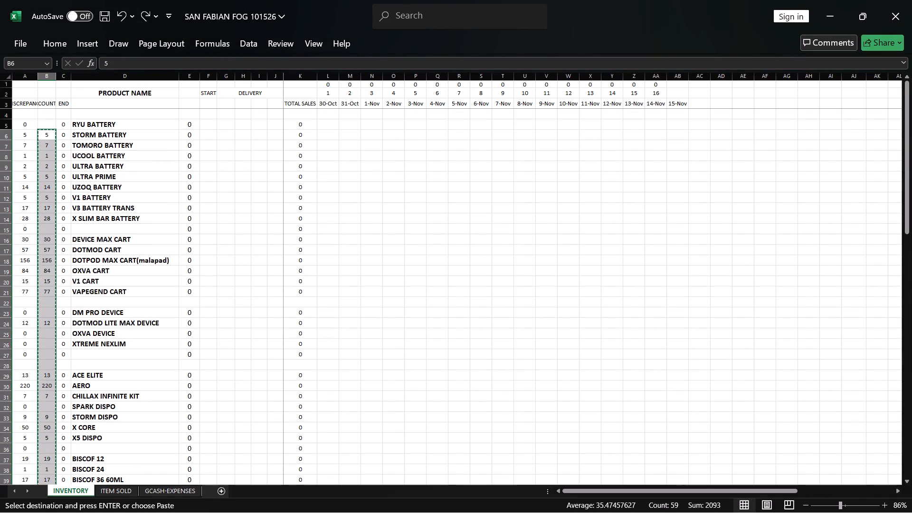
left_click(215, 138)
right_click(214, 134)
left_click(262, 214)
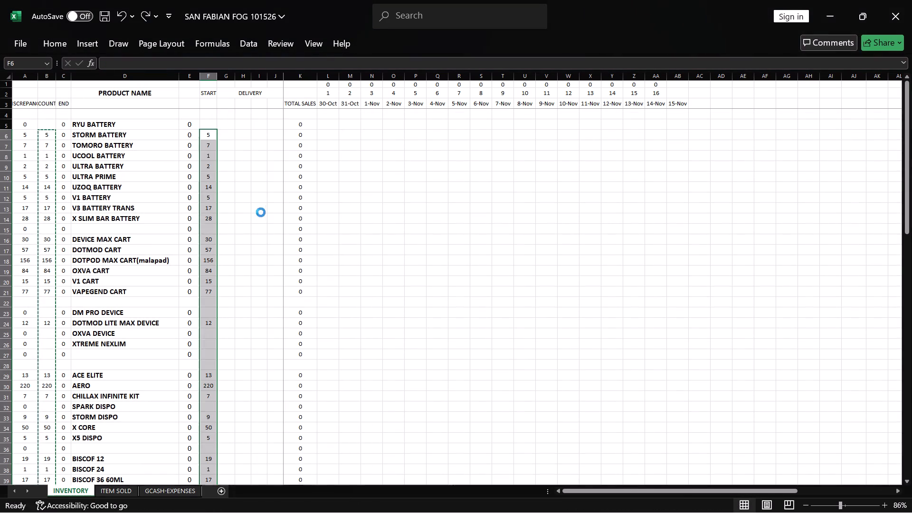
Set the START quantity of RYU BATTERY in F5 to 1.
left_click(212, 124)
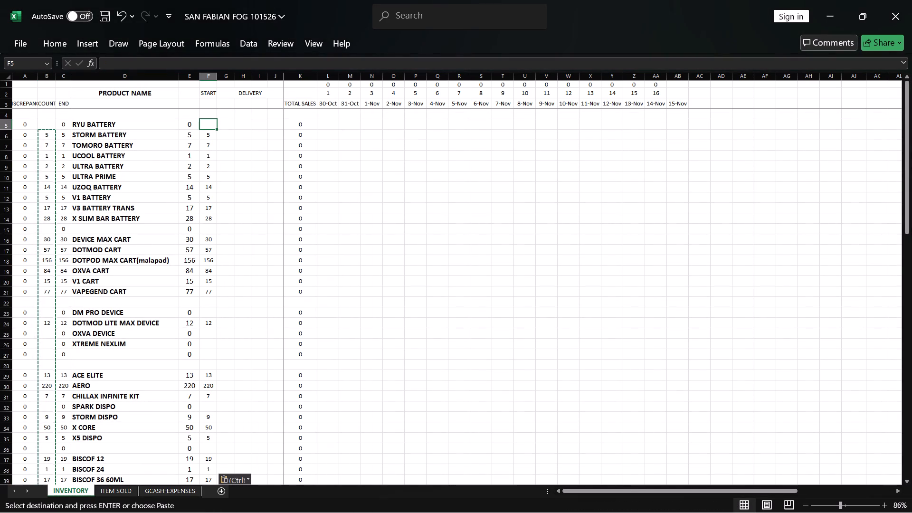
key("1")
left_click(392, 195)
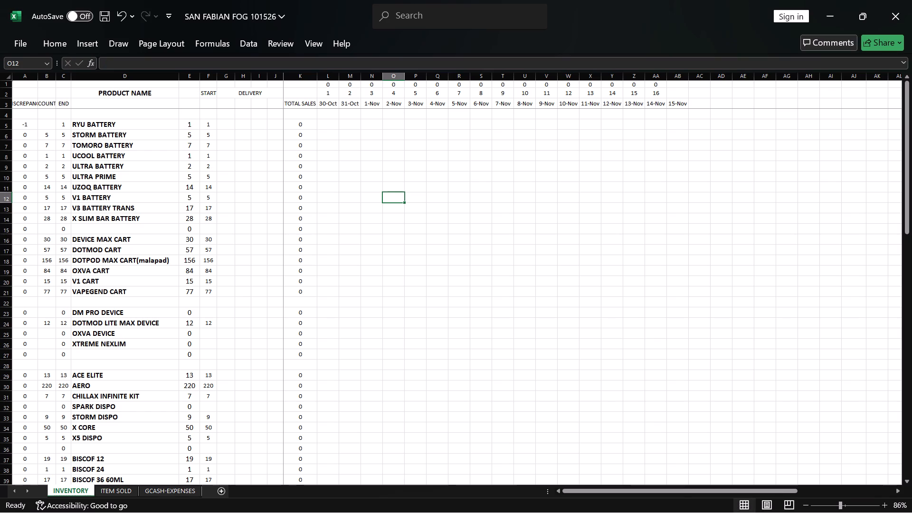
Clear the COUNT column from B6 down to B84.
left_click_drag(48, 138, 49, 277)
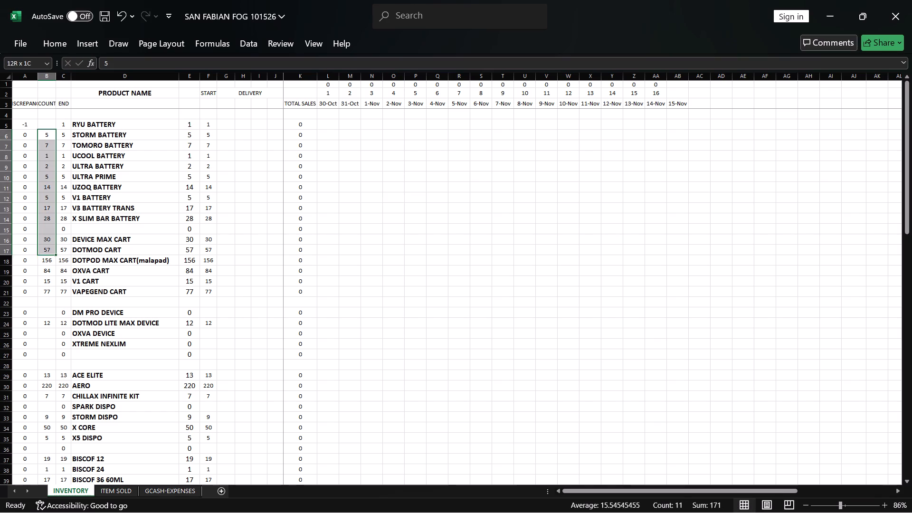
left_click_drag(49, 277, 52, 506)
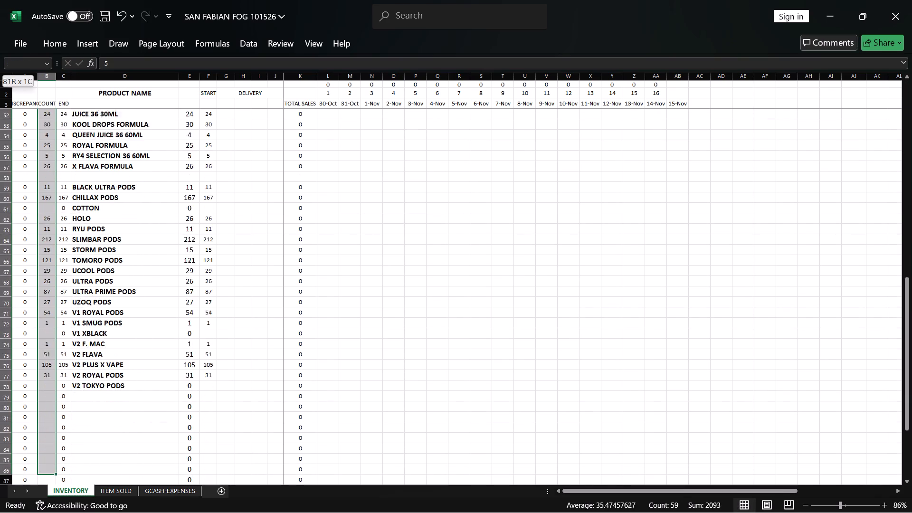
left_click_drag(52, 506, 50, 395)
key("Delete")
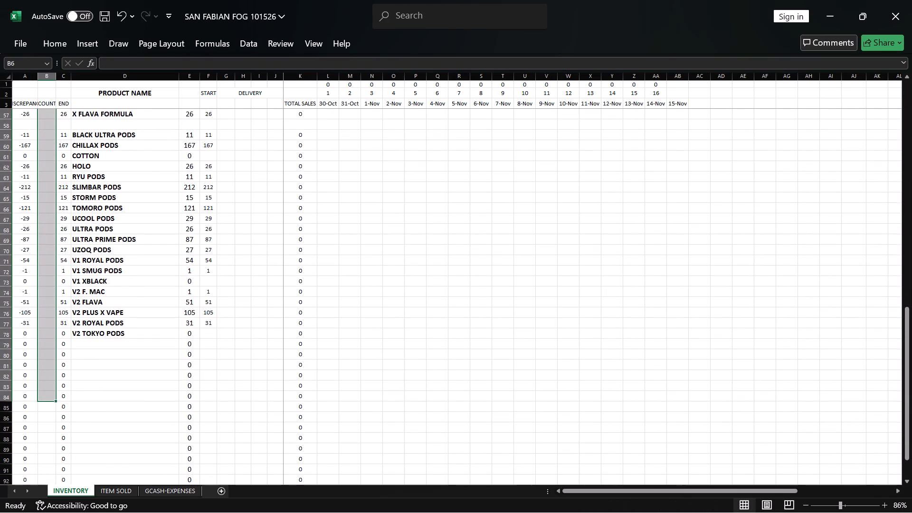
scroll(104, 304, "up", 20)
scroll(104, 304, "up", 5)
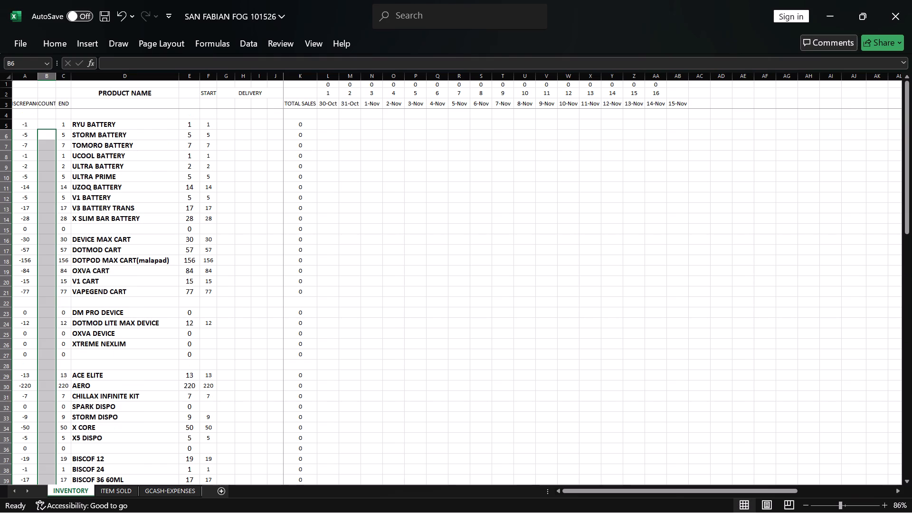
Check the reset product rows, save the SAN FABIAN workbook and close it.
scroll(225, 283, "down", 15)
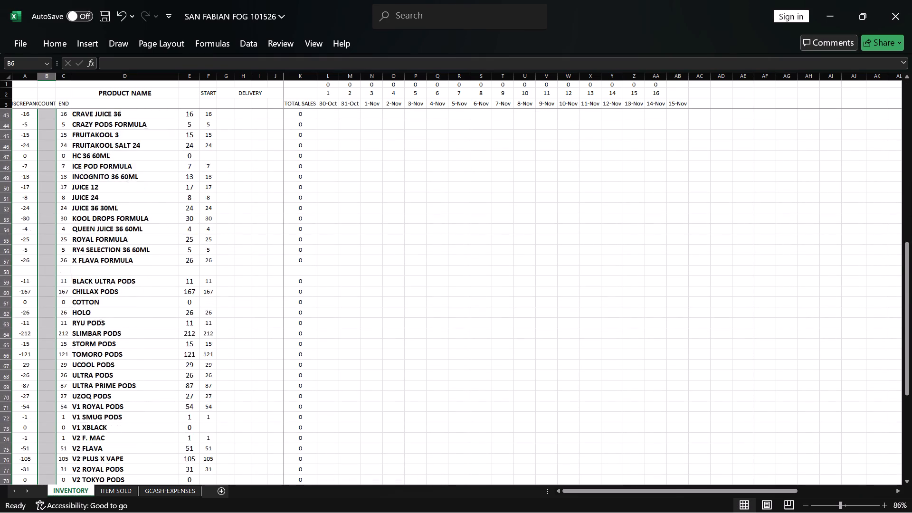
scroll(225, 283, "down", 6)
left_click(436, 246)
scroll(324, 249, "up", 7)
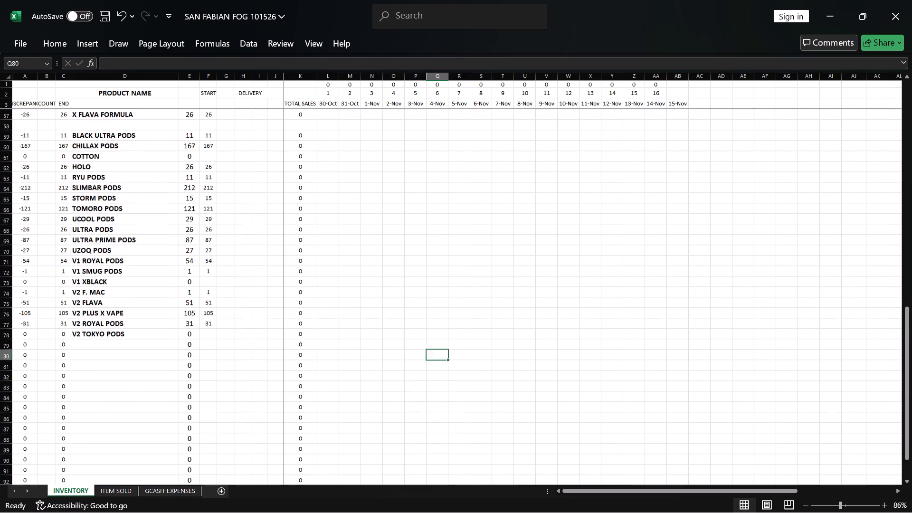
scroll(324, 249, "up", 6)
left_click(102, 19)
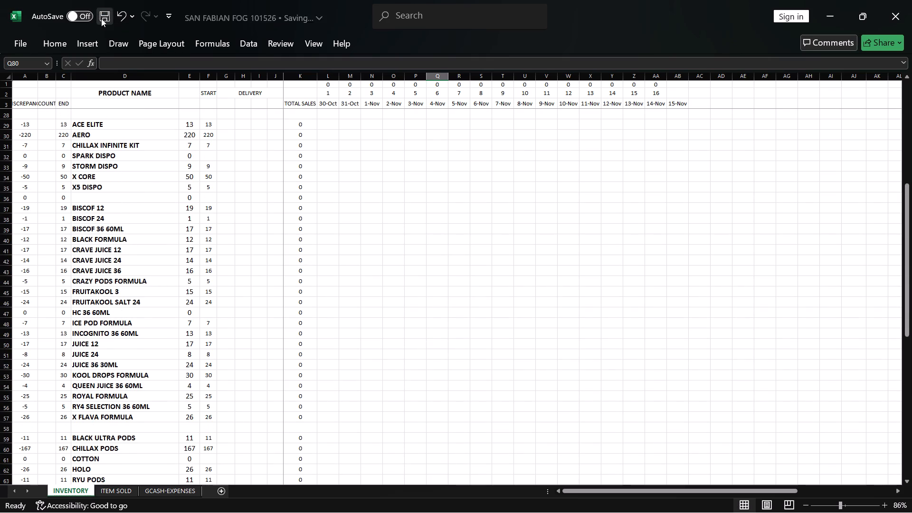
left_click(898, 21)
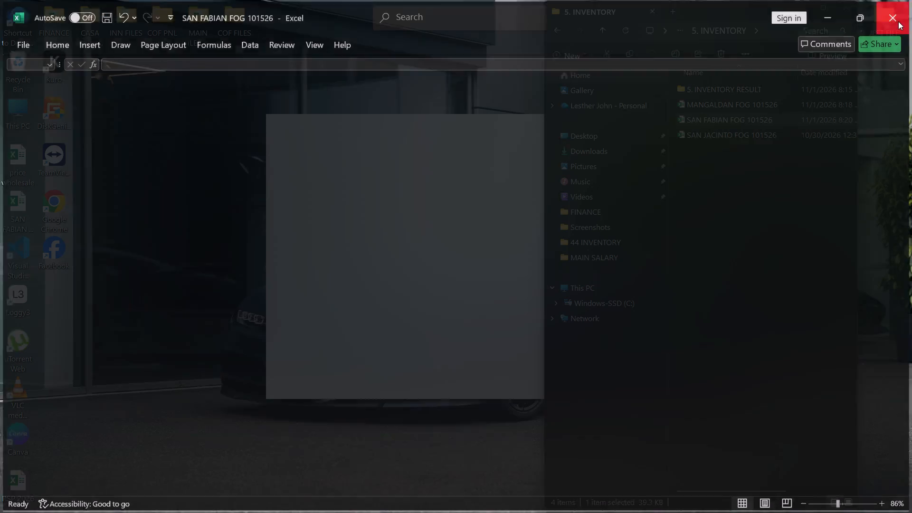
Open the SAN JACINTO FOG 101526 workbook from the 5. INVENTORY folder.
double_click(747, 136)
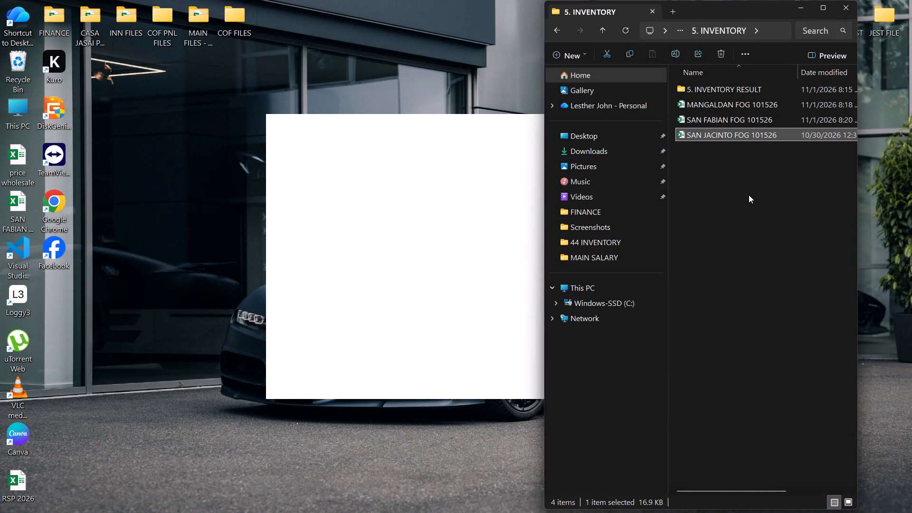
left_click(749, 195)
double_click(749, 138)
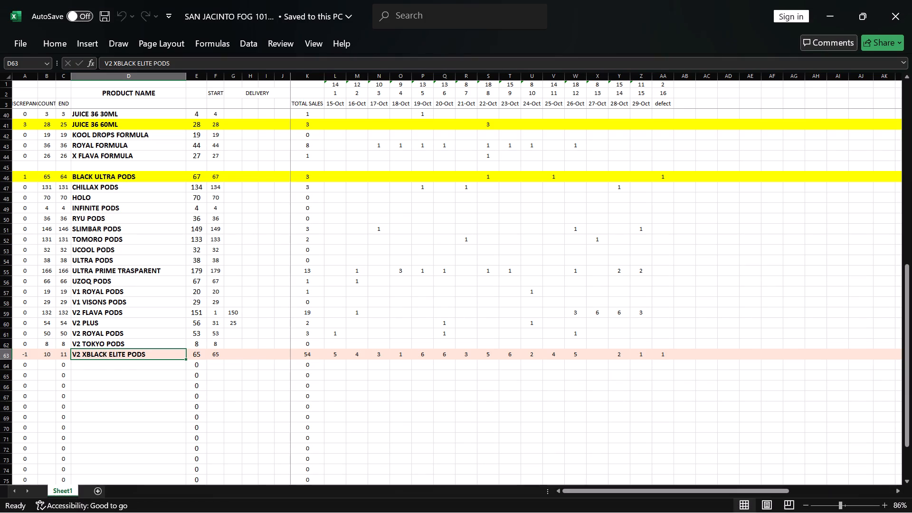
Remove the fill colour from every cell of the SAN JACINTO sheet.
scroll(562, 256, "up", 10)
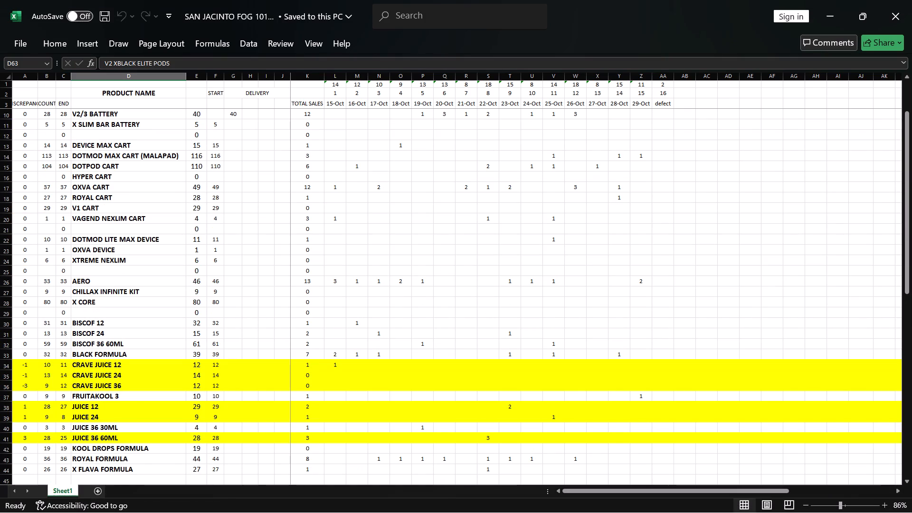
scroll(293, 145, "up", 10)
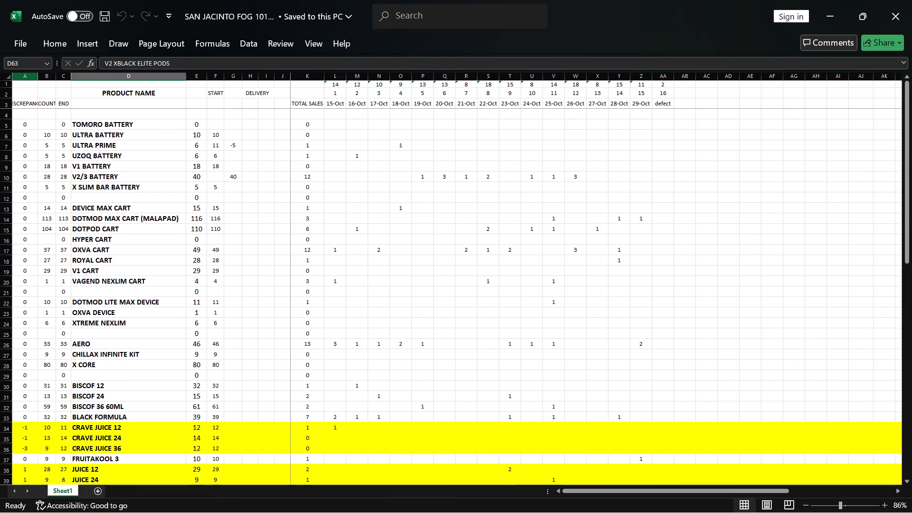
left_click(7, 78)
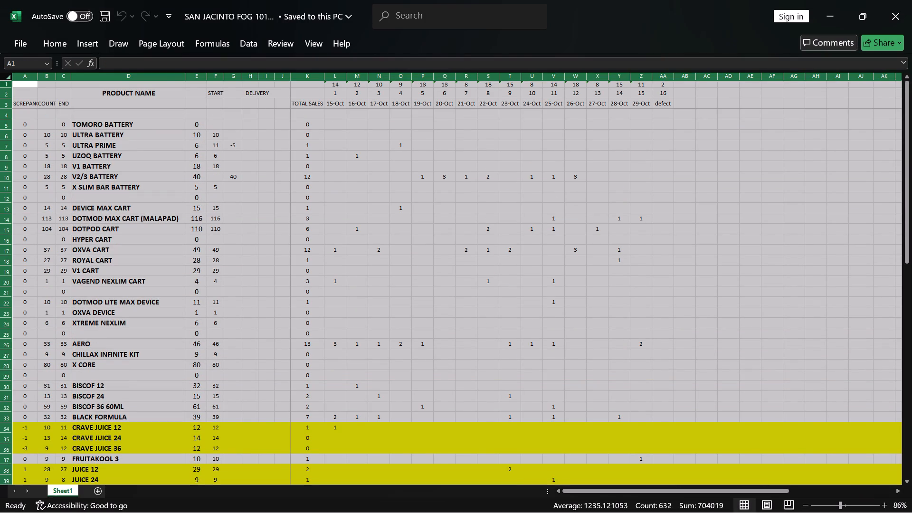
left_click(49, 41)
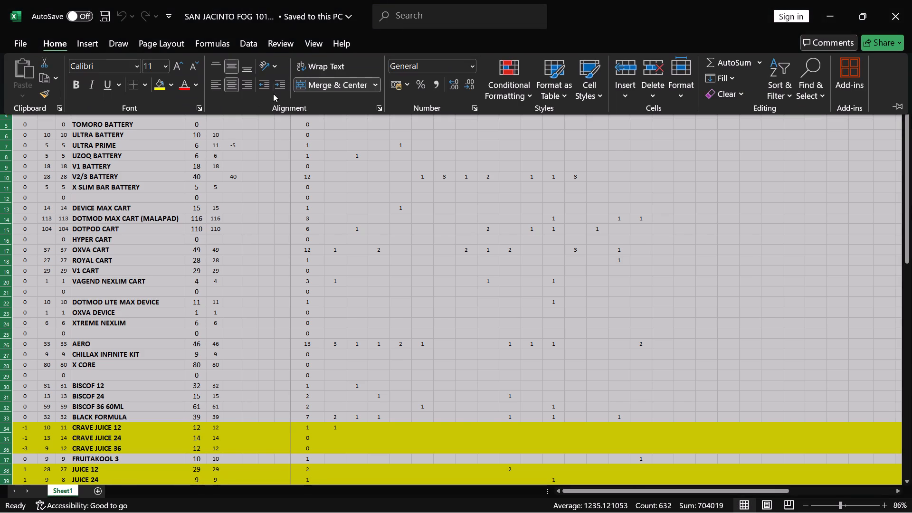
left_click(169, 82)
left_click(193, 222)
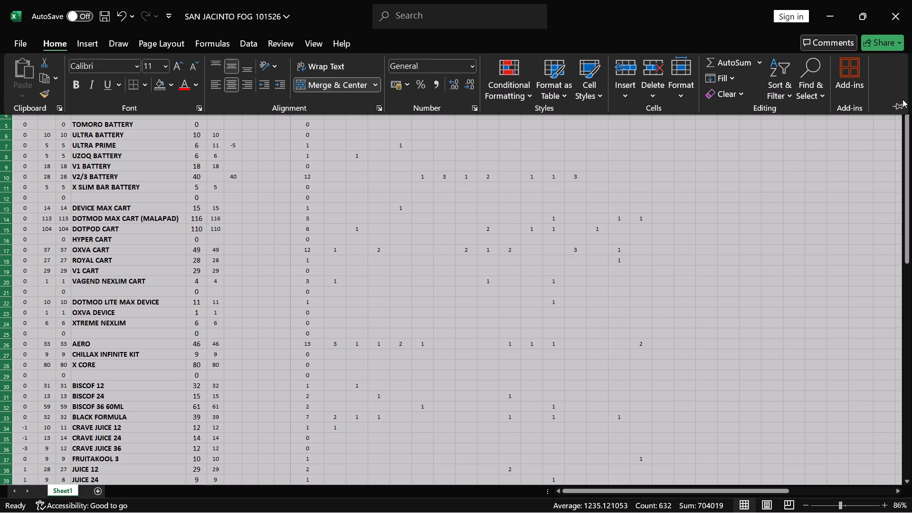
scroll(788, 262, "up", 11)
left_click(796, 262)
scroll(795, 260, "up", 6)
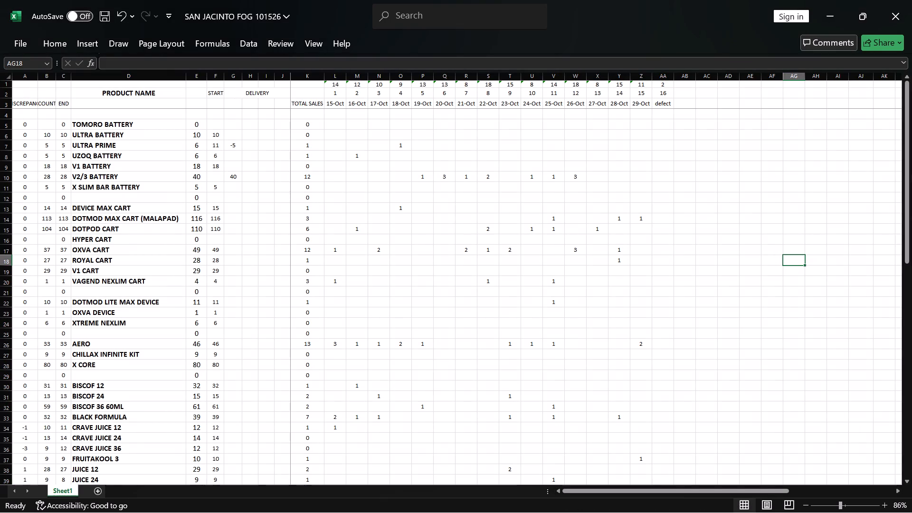
Extend the 29-Oct header into AA3 to get 30-Oct and copy that date into L3 as the first day.
left_click(644, 104)
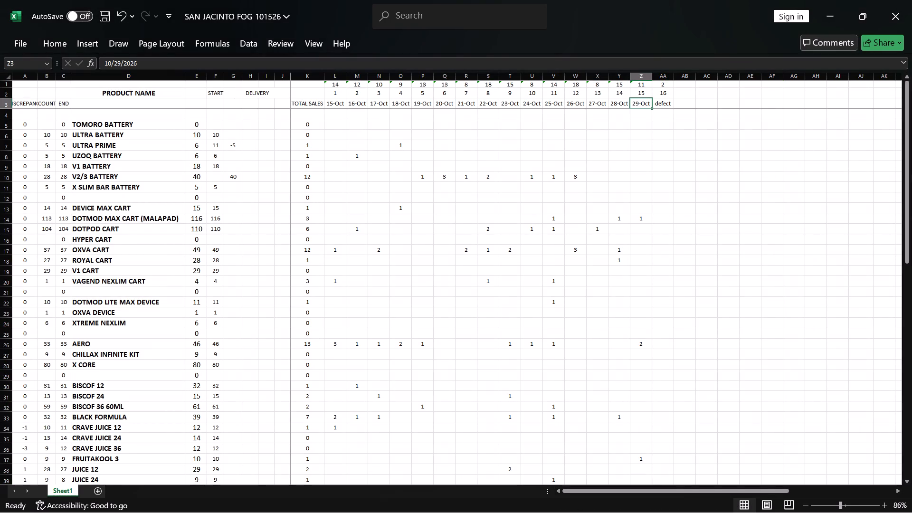
left_click_drag(653, 108, 664, 108)
left_click(665, 101)
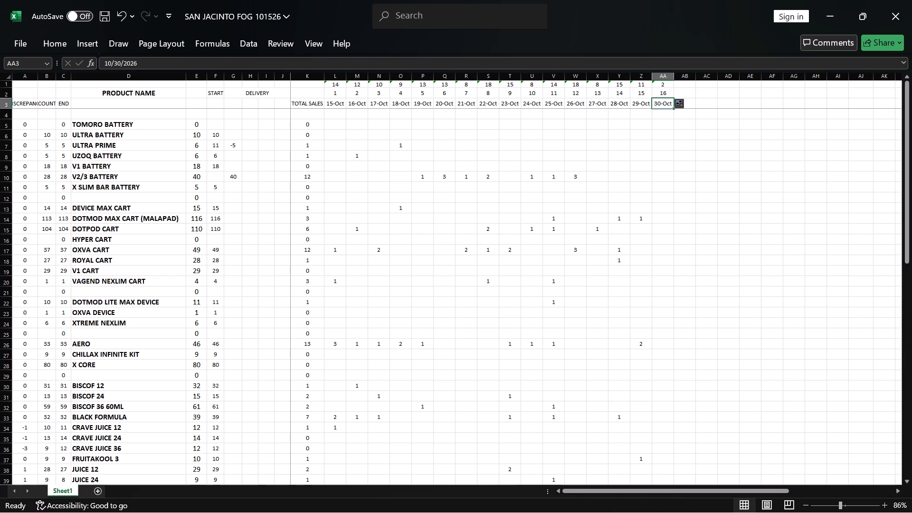
right_click(664, 101)
left_click(689, 146)
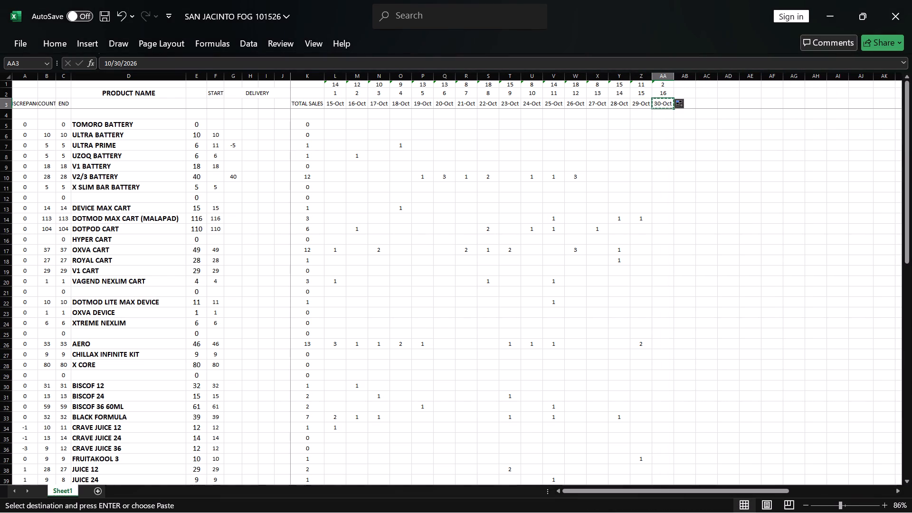
left_click(330, 104)
right_click(330, 104)
left_click(373, 185)
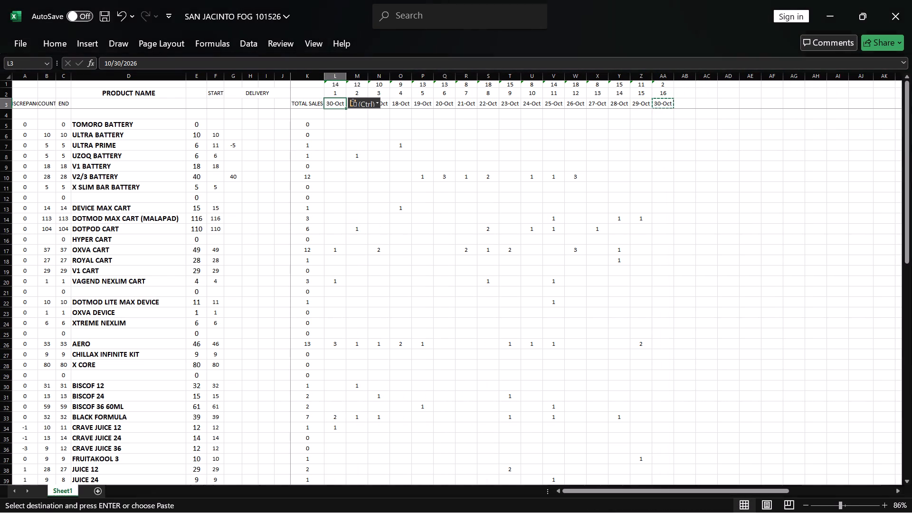
Fill the date headers as a daily series from 30-Oct in L3 to 14-Nov in AA3.
left_click_drag(347, 108, 674, 117)
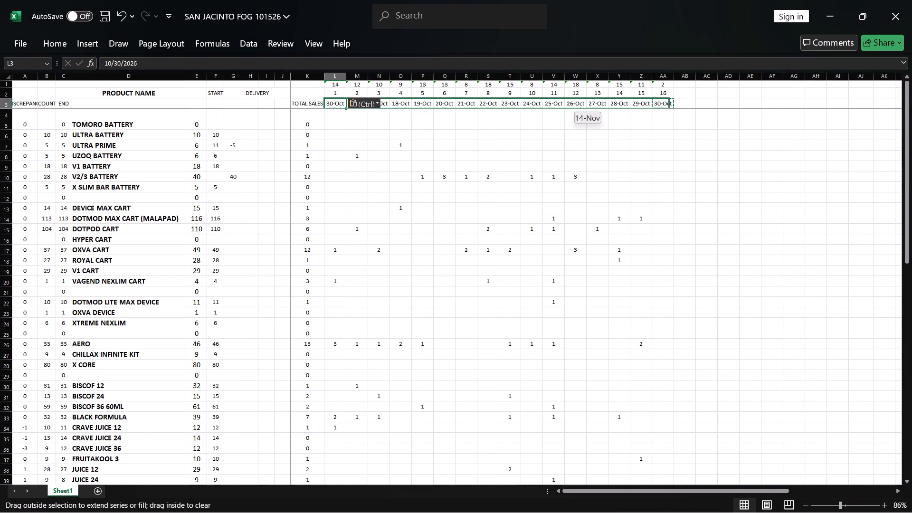
left_click_drag(674, 117, 674, 117)
left_click(778, 143)
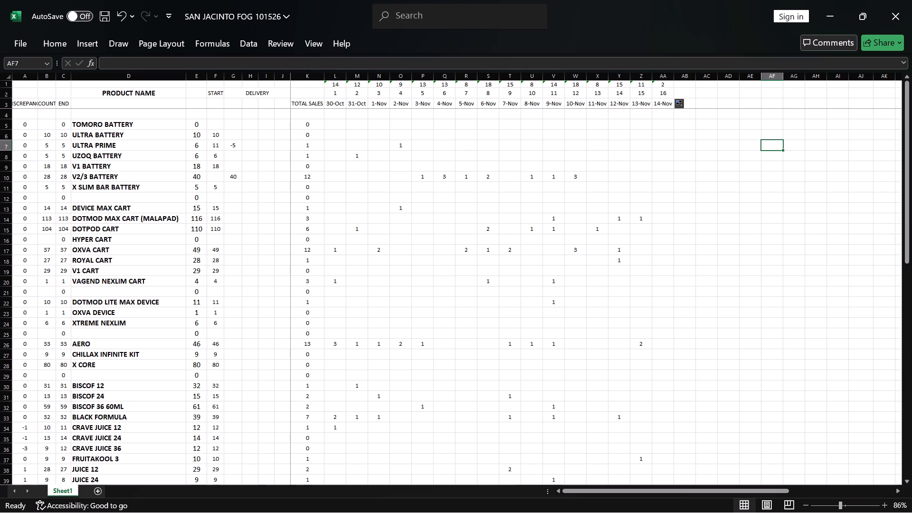
Clear the daily sales entries below the date headers, from L4 across to column AB and past the last product row.
left_click_drag(336, 108, 637, 371)
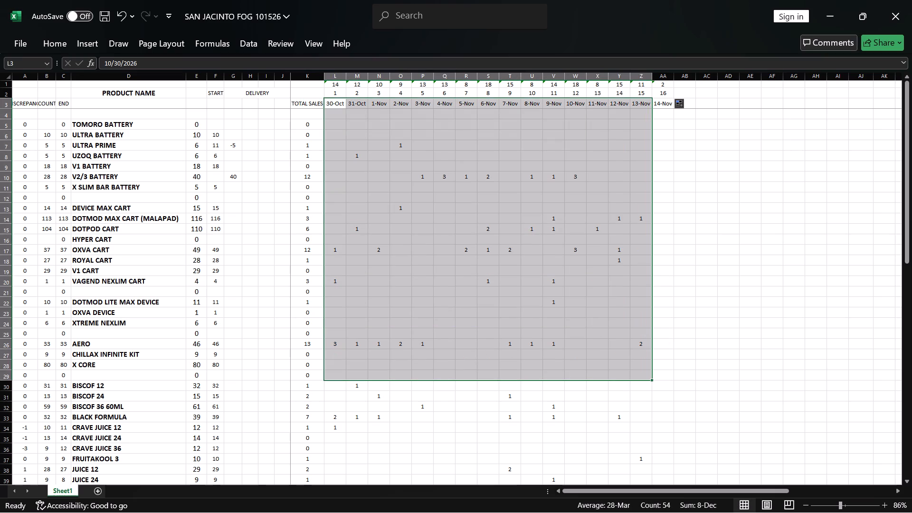
left_click(821, 200)
left_click_drag(331, 112, 555, 209)
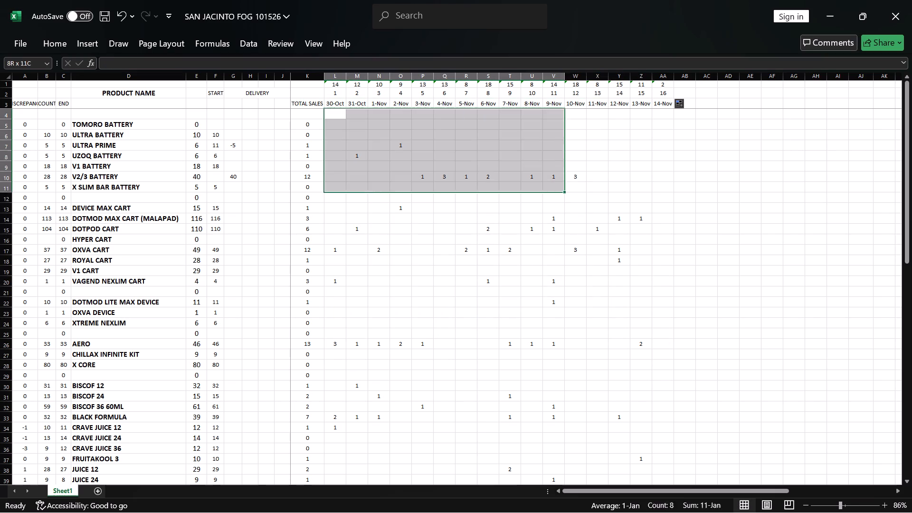
left_click_drag(555, 209, 658, 512)
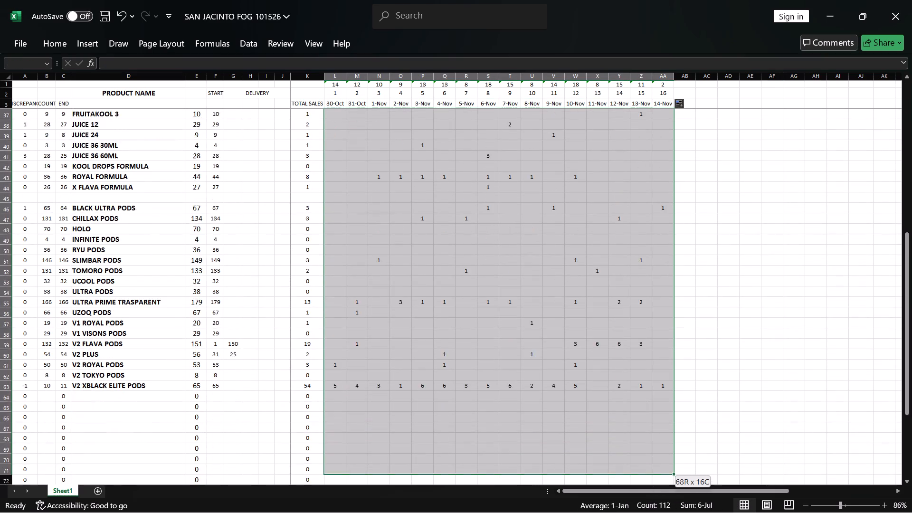
left_click_drag(658, 512, 676, 389)
key("Delete")
scroll(600, 353, "up", 15)
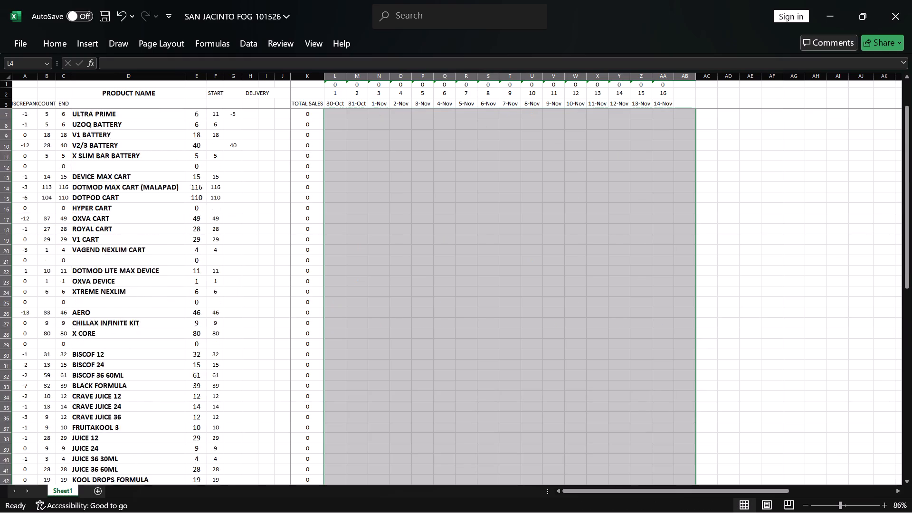
scroll(600, 343, "up", 10)
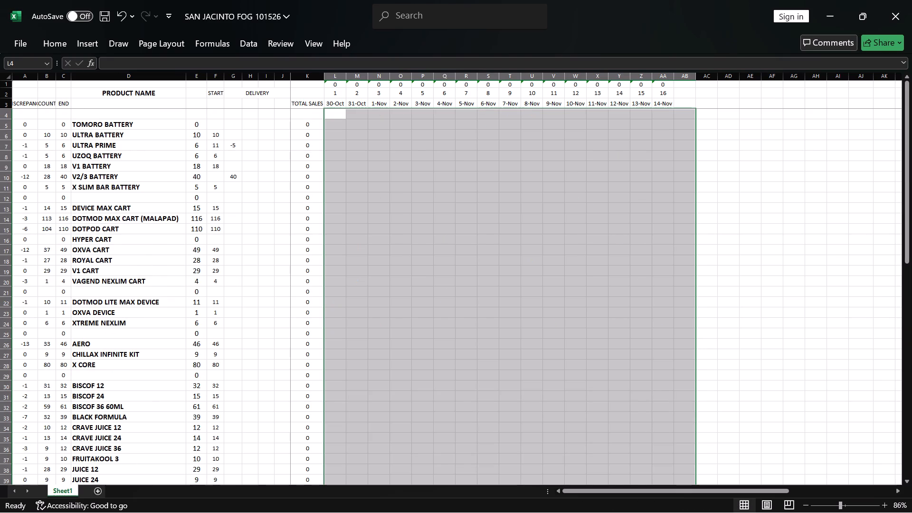
Clear the START and DELIVERY quantities in columns F to H, from row 5 down past the last product row.
left_click_drag(216, 122, 257, 506)
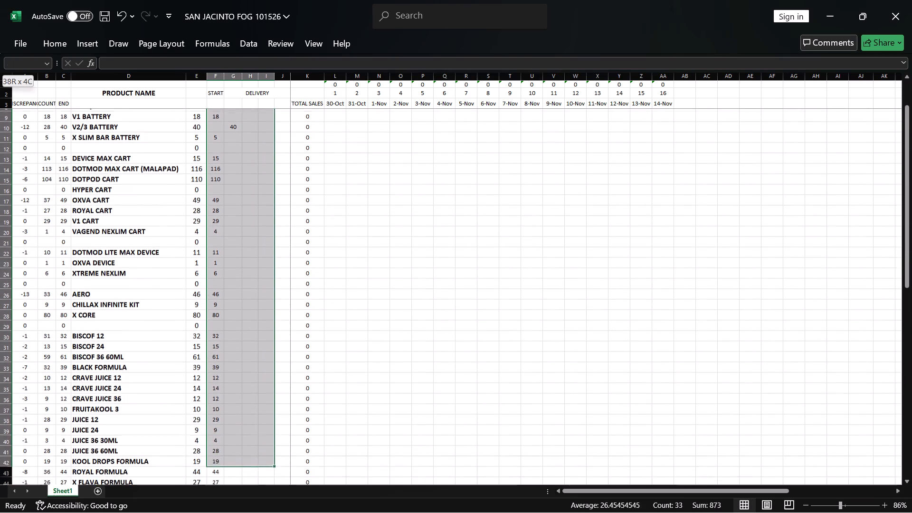
left_click_drag(257, 506, 257, 438)
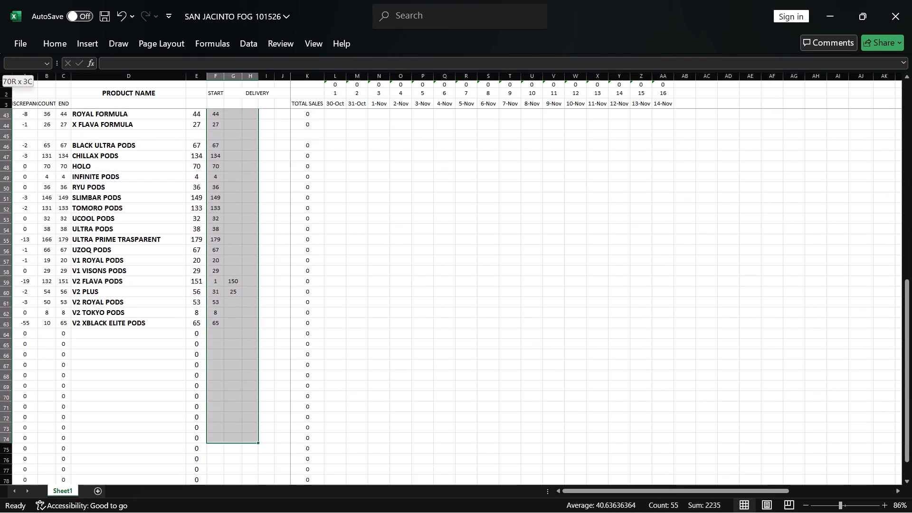
left_click_drag(257, 438, 256, 435)
key("Delete")
scroll(35, 286, "up", 6)
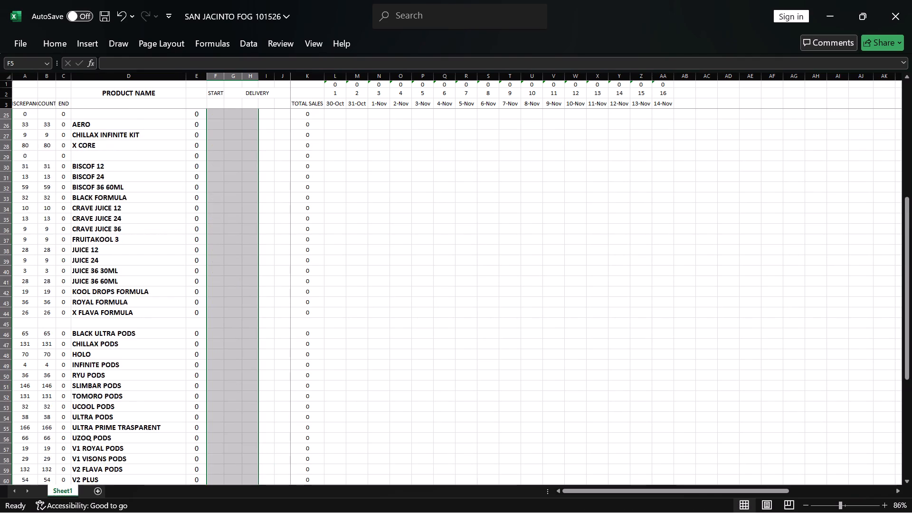
scroll(36, 279, "up", 15)
Copy the COUNT quantities in B5:B63 and paste them as values into the START column from F5.
left_click_drag(47, 123, 48, 512)
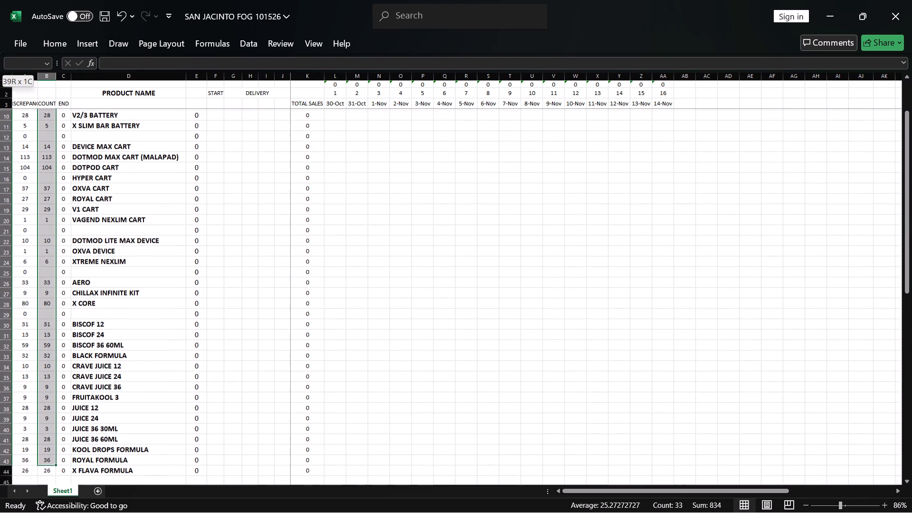
left_click_drag(48, 512, 52, 327)
right_click(48, 240)
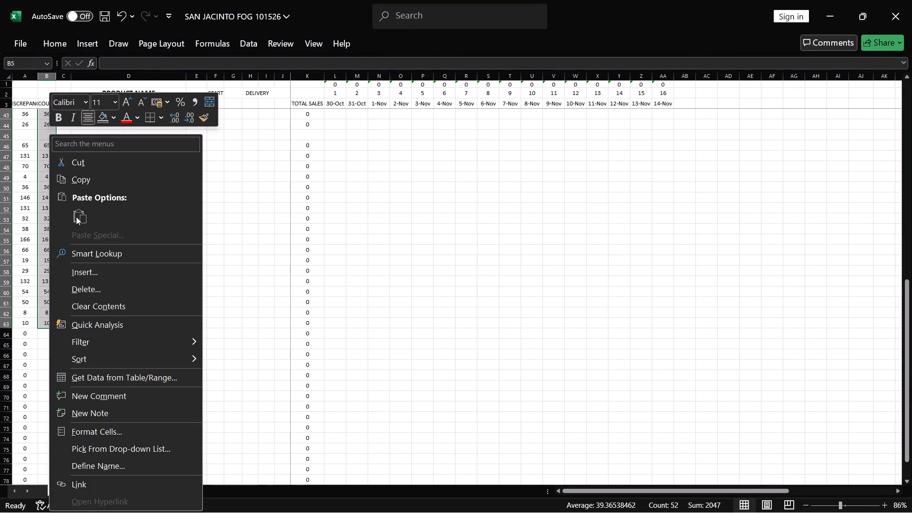
left_click(89, 177)
scroll(228, 294, "up", 20)
scroll(228, 294, "up", 1)
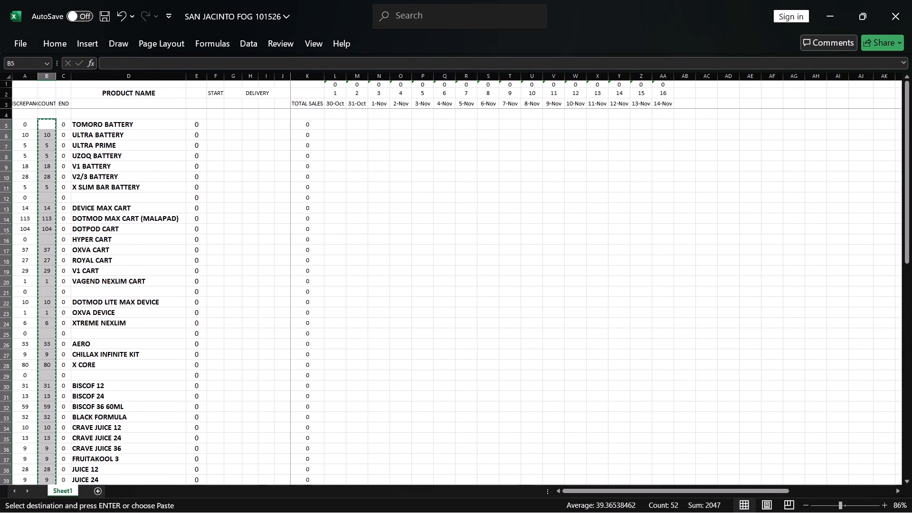
left_click(212, 122)
right_click(212, 122)
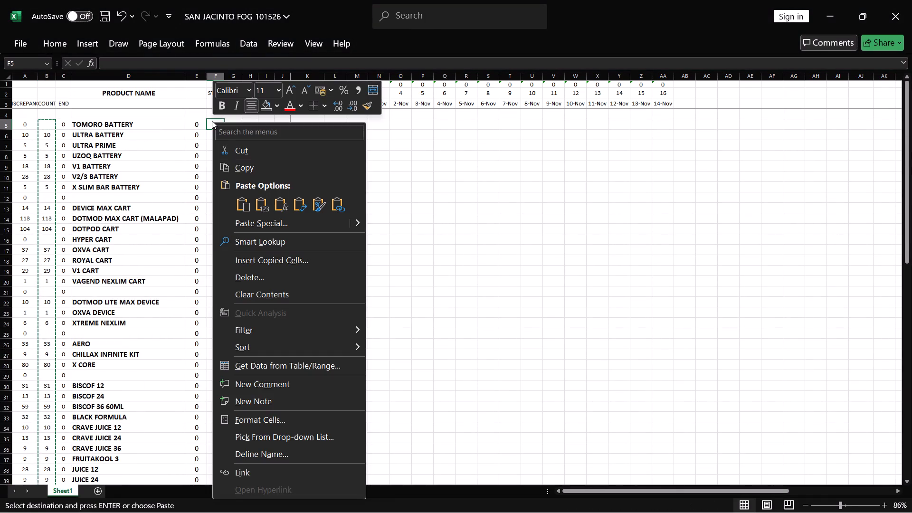
left_click(263, 198)
Clear the COUNT column from B5 down through the last product row.
left_click_drag(48, 128, 51, 512)
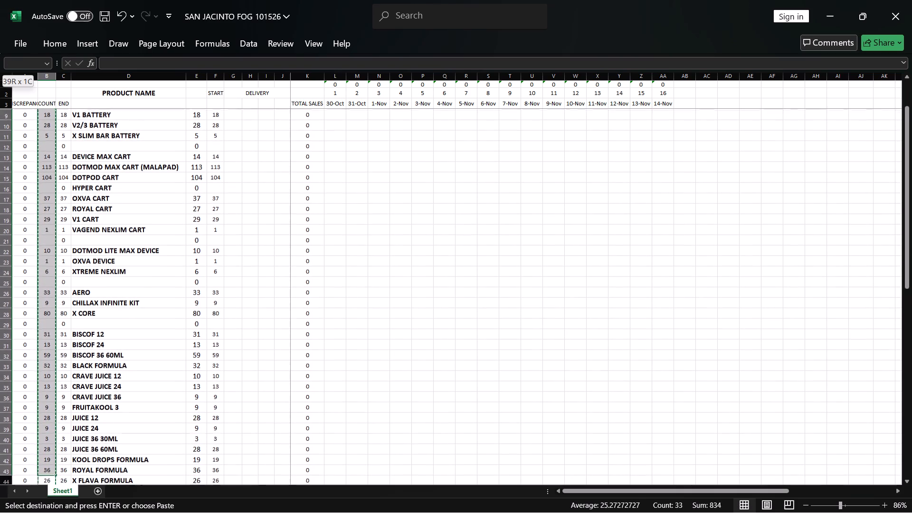
left_click_drag(51, 512, 50, 355)
key("Delete")
scroll(190, 279, "up", 7)
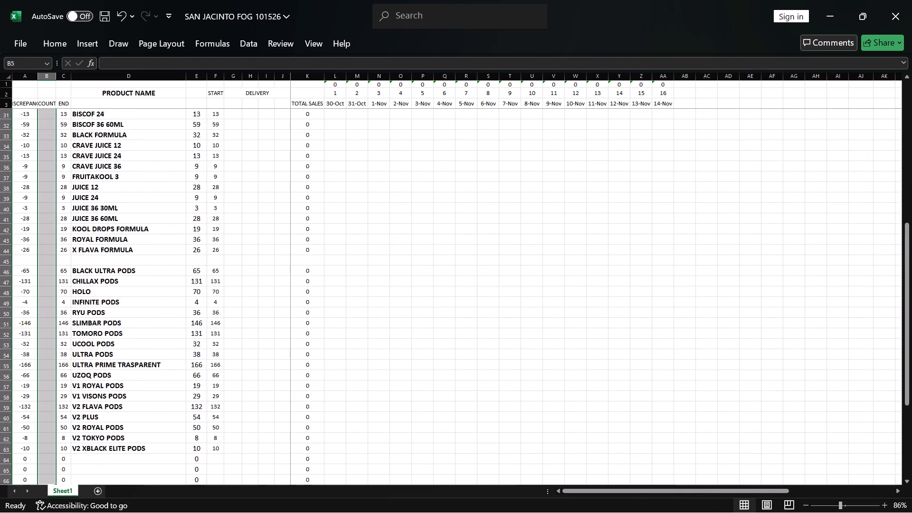
scroll(191, 277, "up", 18)
left_click(452, 247)
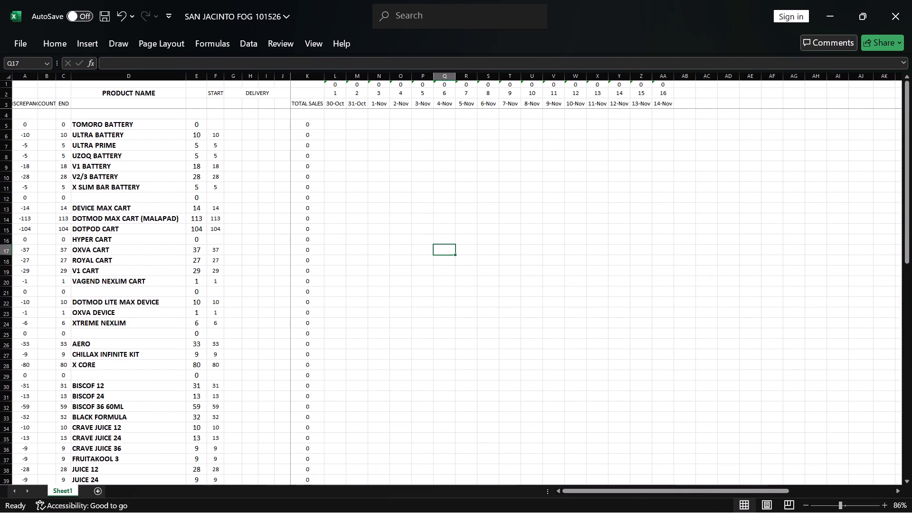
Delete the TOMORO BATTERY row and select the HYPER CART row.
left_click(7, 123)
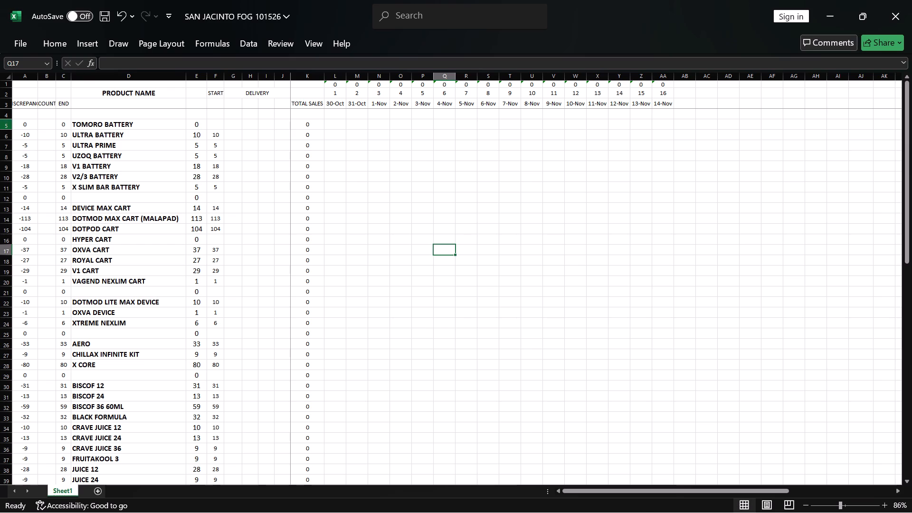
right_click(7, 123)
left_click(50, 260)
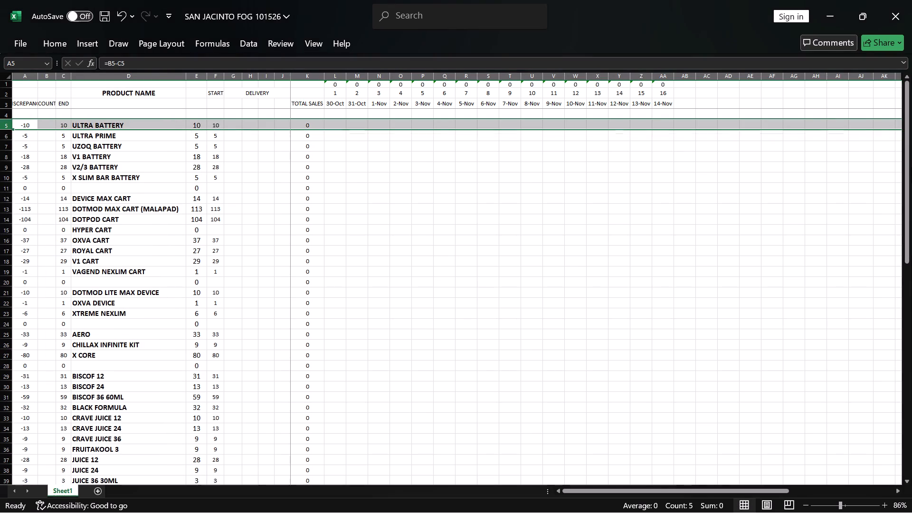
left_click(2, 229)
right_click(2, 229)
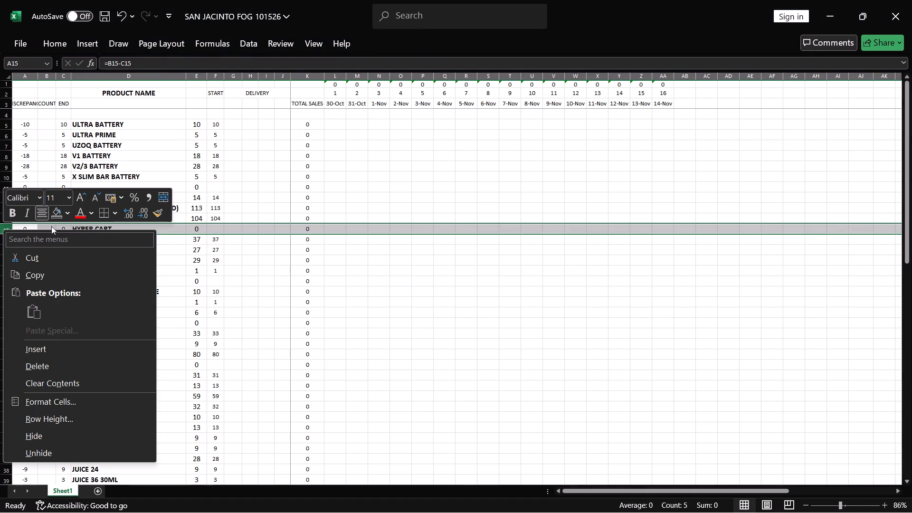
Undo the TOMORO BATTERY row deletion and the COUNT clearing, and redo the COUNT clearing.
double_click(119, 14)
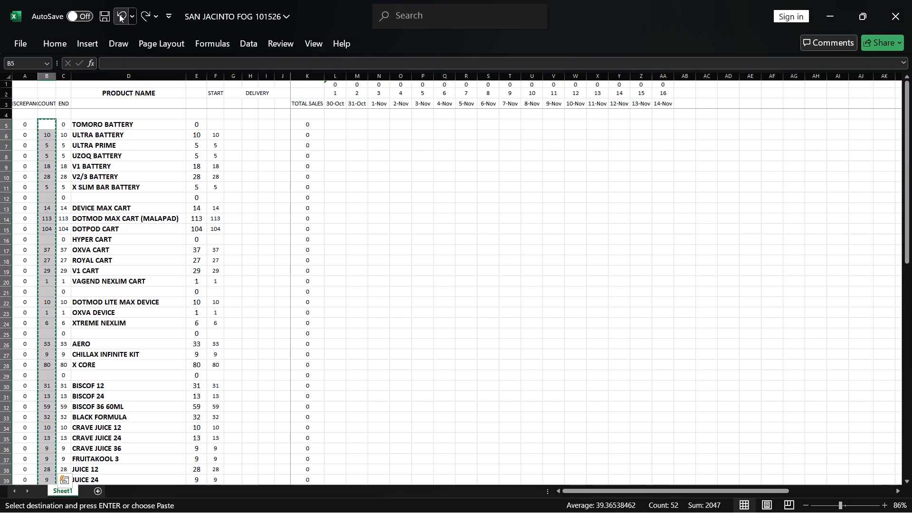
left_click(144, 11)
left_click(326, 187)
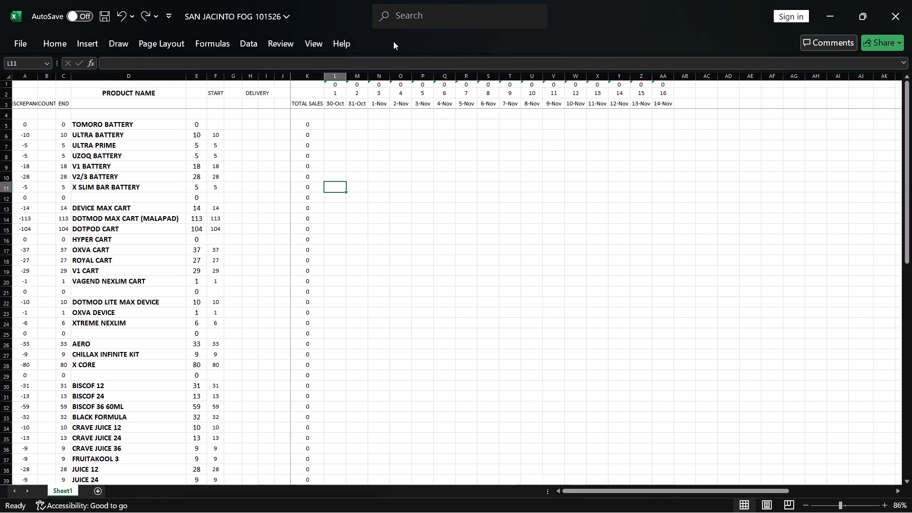
Save the SAN JACINTO workbook.
left_click(107, 19)
left_click(522, 224)
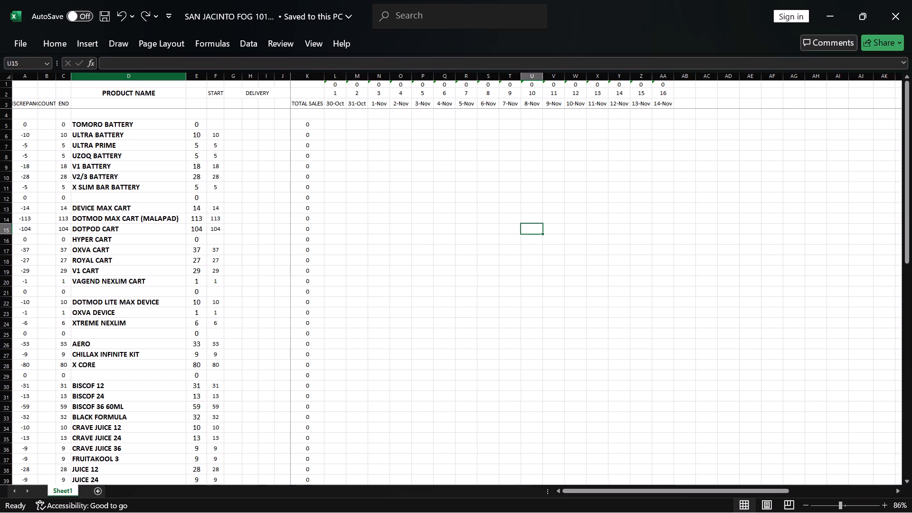
Copy columns D to F, product names through START, into cell A1 of a new blank workbook.
left_click_drag(131, 79, 220, 82)
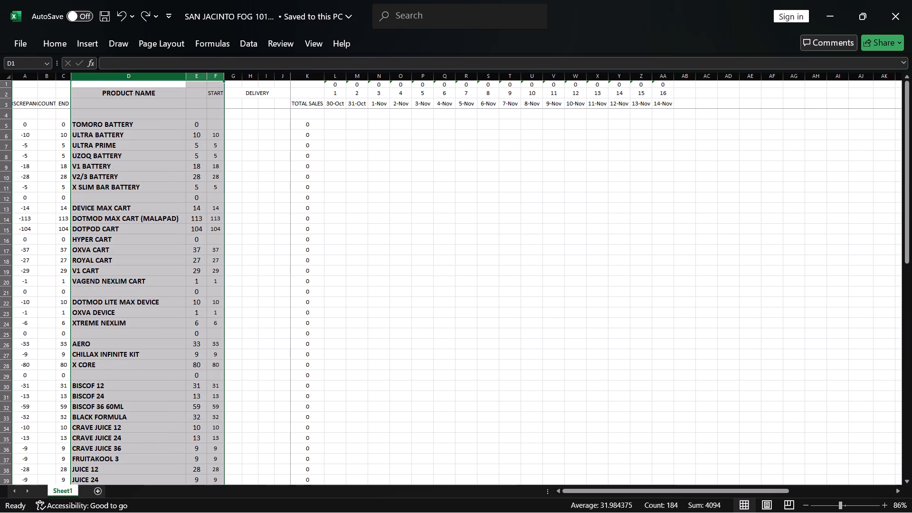
right_click(172, 77)
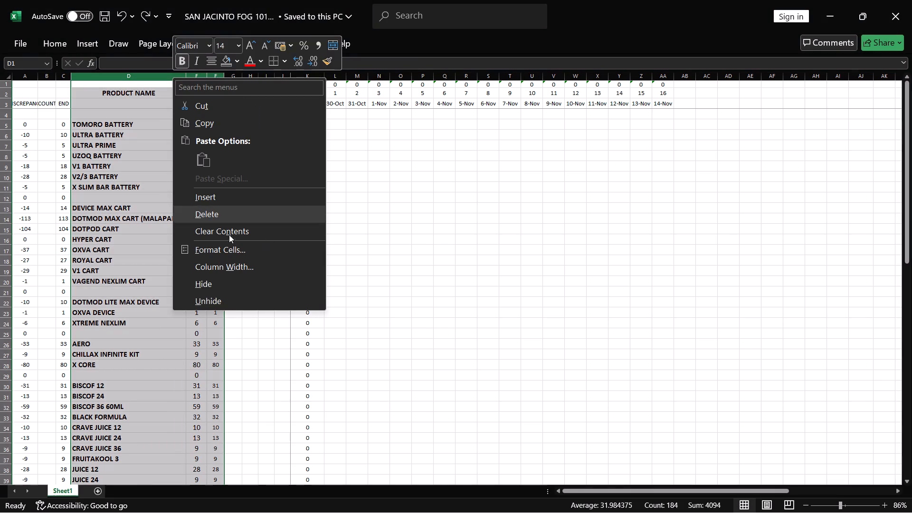
left_click(212, 120)
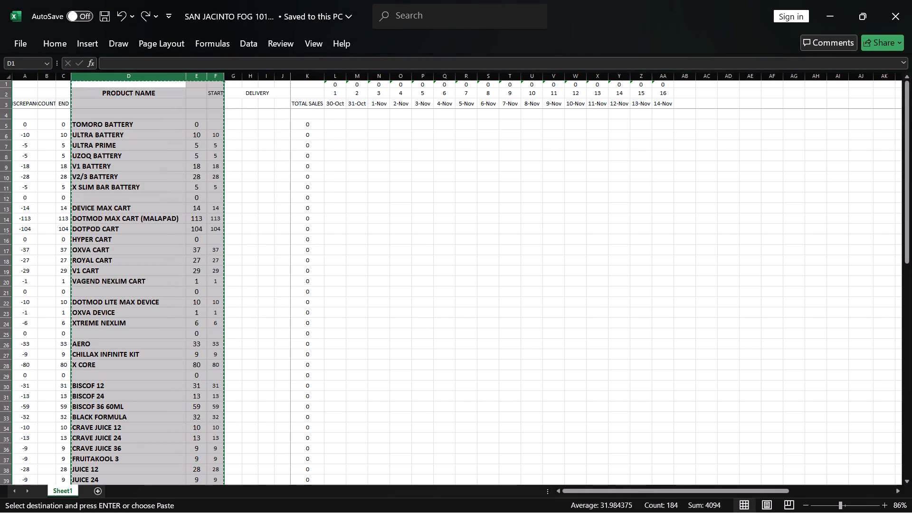
left_click(22, 46)
left_click(167, 133)
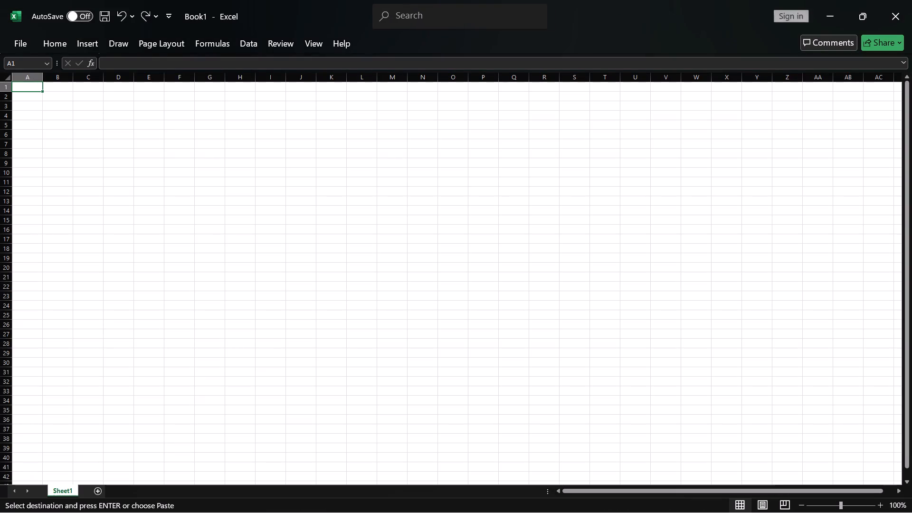
key("ctrl+v")
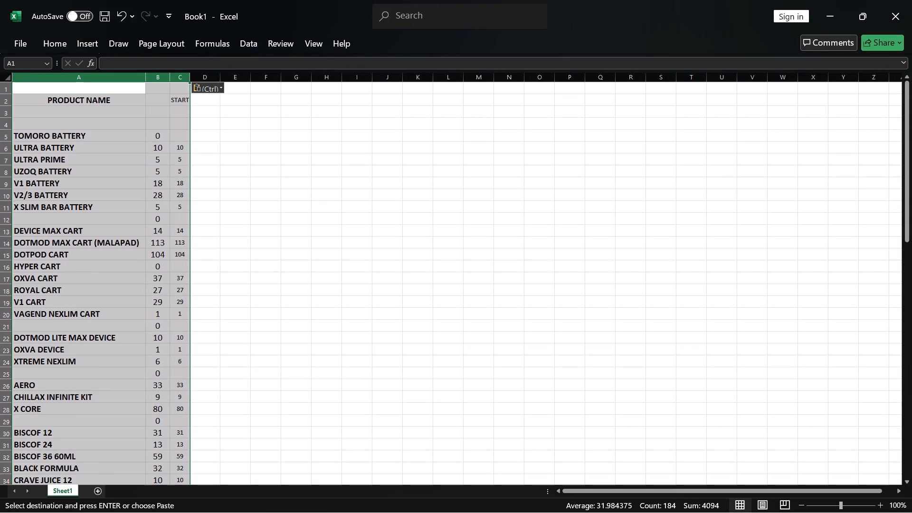
Delete the two blank rows 3 and 4 between the header row and TOMORO BATTERY.
left_click(5, 102)
left_click_drag(5, 110, 5, 119)
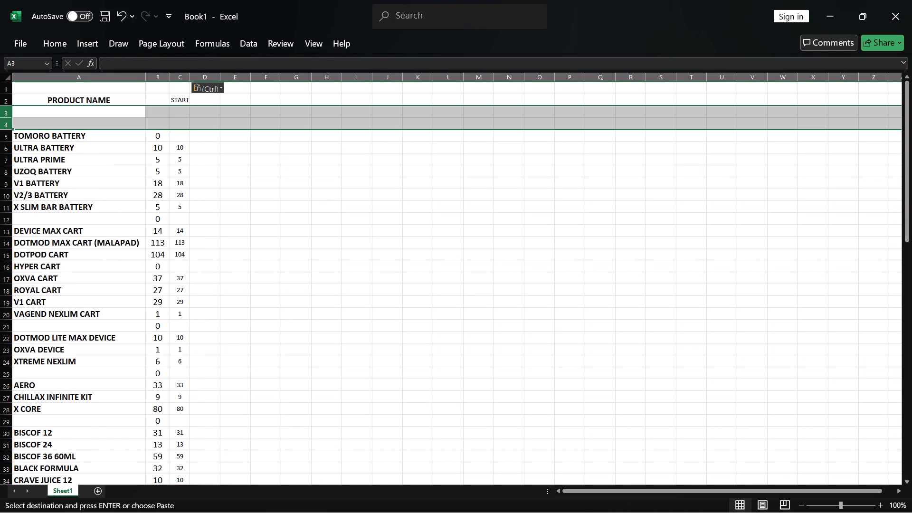
right_click(7, 110)
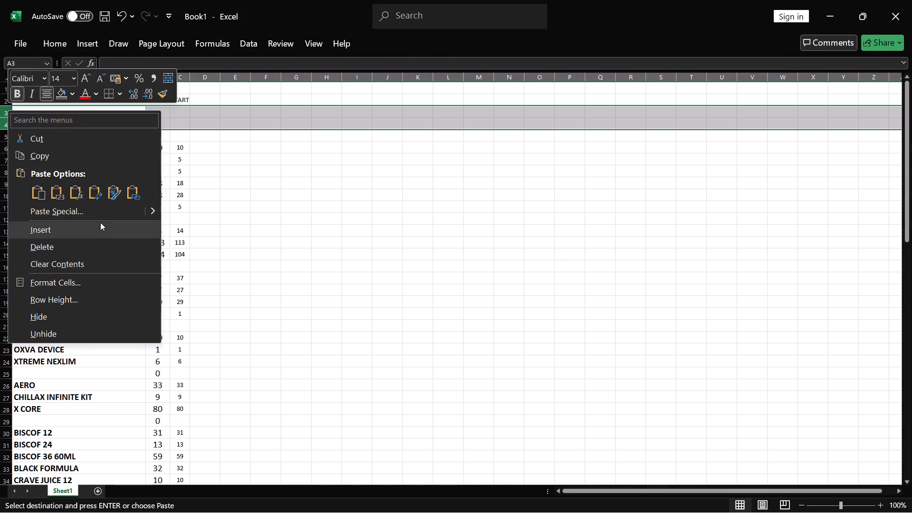
left_click(93, 241)
left_click(213, 191)
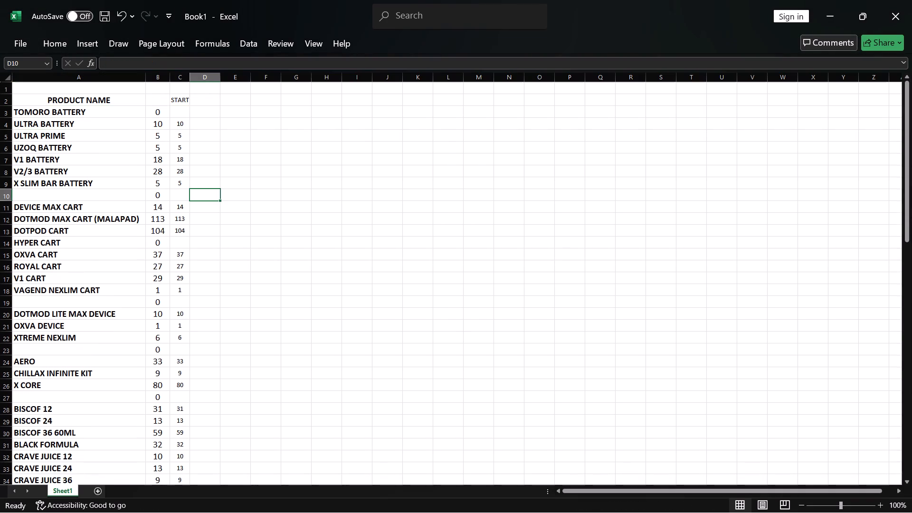
Delete the unlabelled quantity column between PRODUCT NAME and START, and narrow the product name column slightly.
left_click(162, 78)
right_click(162, 78)
left_click(190, 212)
left_click(332, 217)
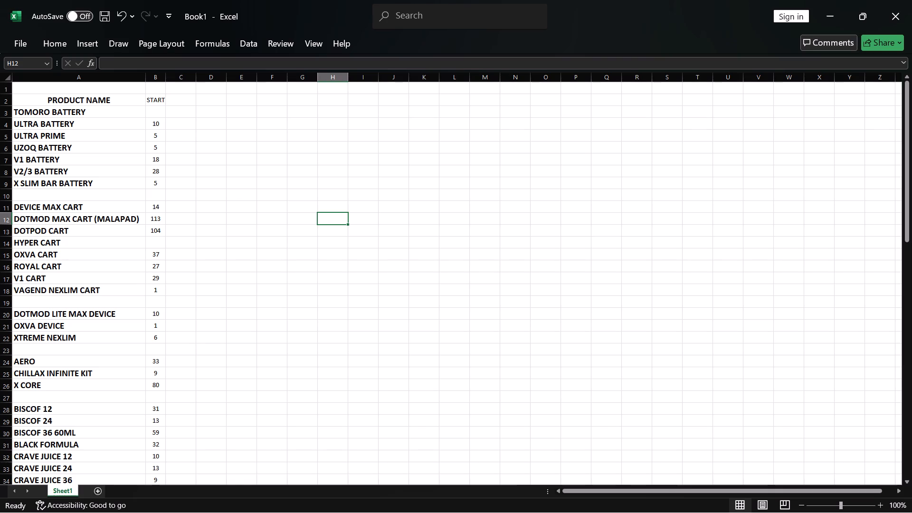
left_click(147, 79)
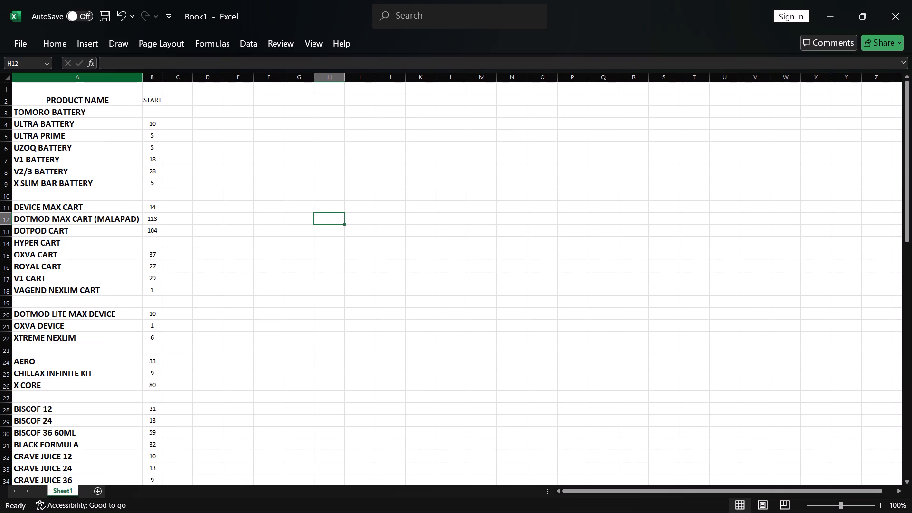
Enter the title SAN JACINTO FOG in cell A1 above the product list.
left_click(65, 90)
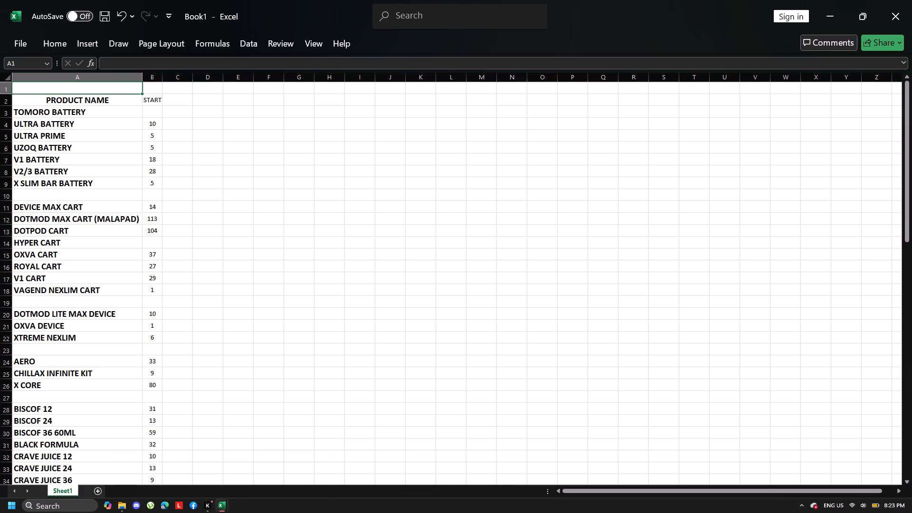
type("SAN")
key("space")
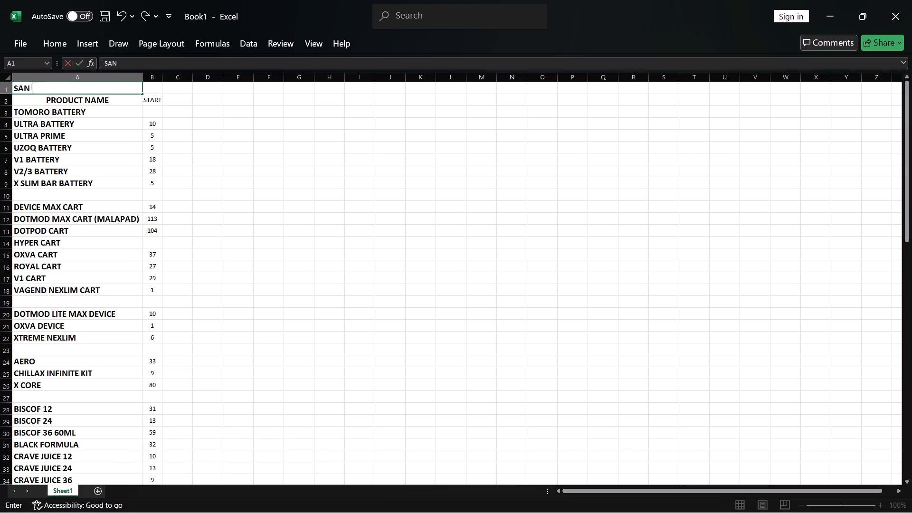
type("JACINTO FOG")
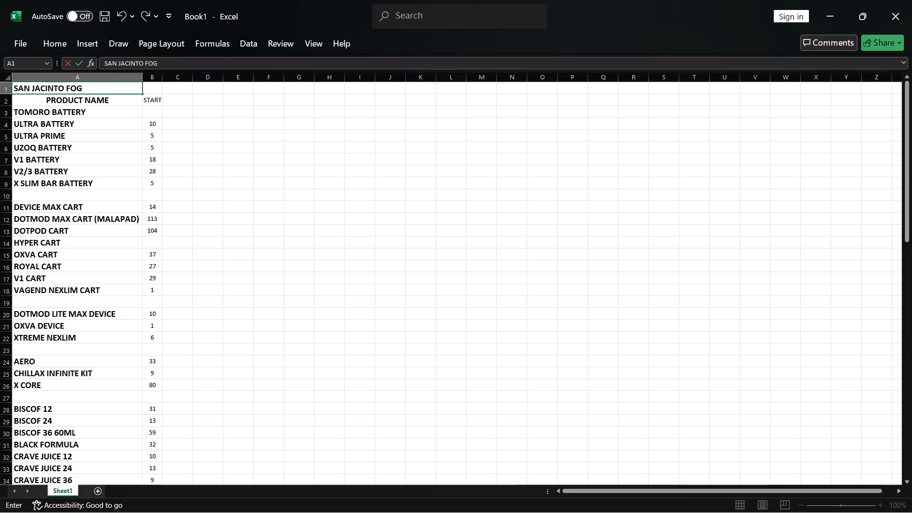
left_click(214, 224)
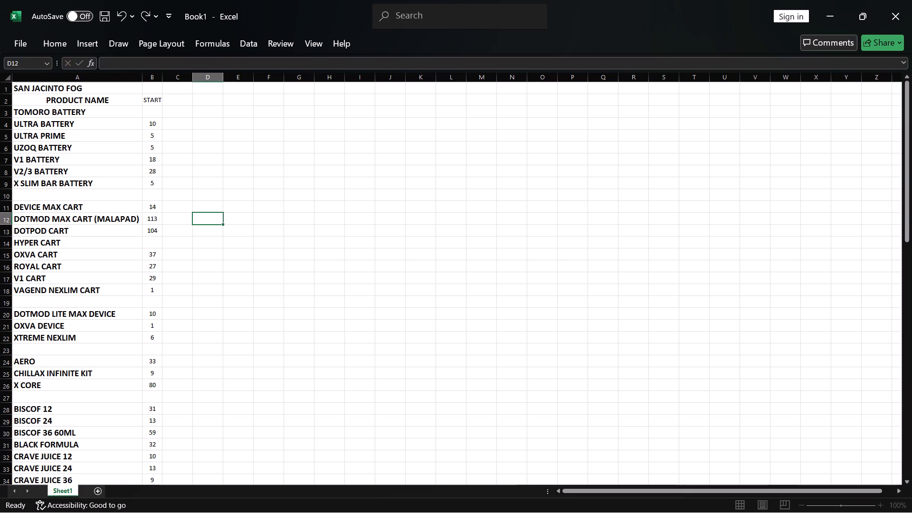
Check in the print preview how the SAN JACINTO FOG product list fits on the page.
left_click_drag(69, 110, 167, 368)
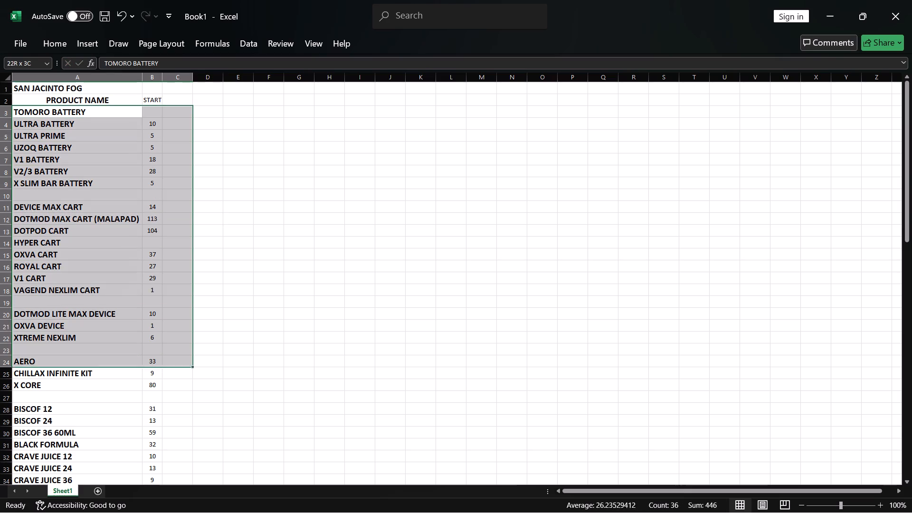
left_click_drag(167, 368, 162, 396)
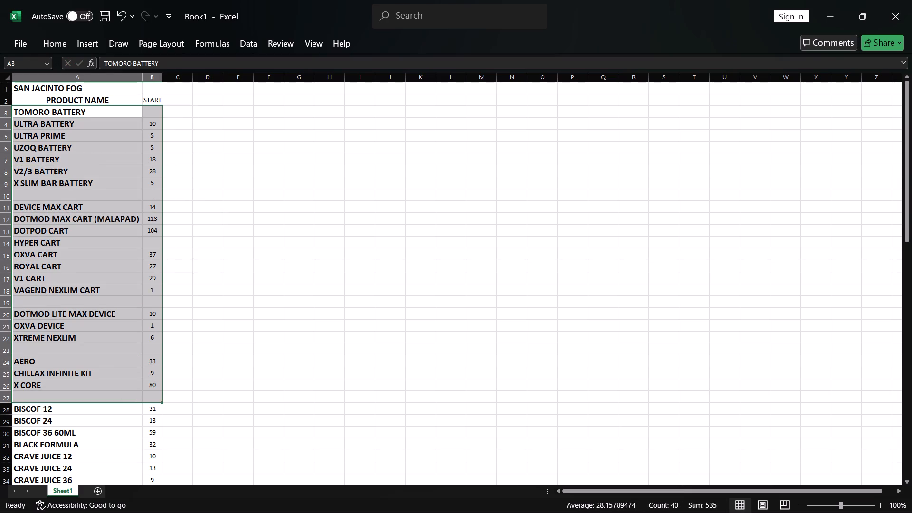
left_click(19, 42)
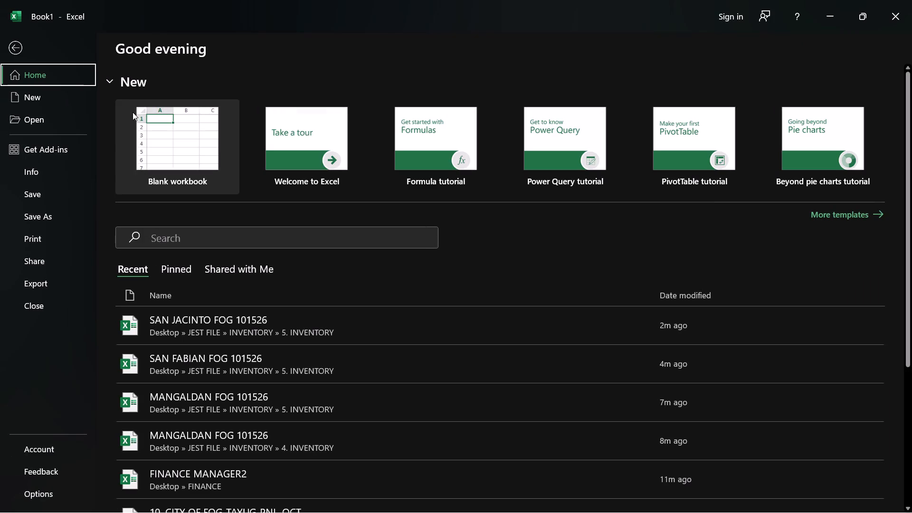
left_click(54, 235)
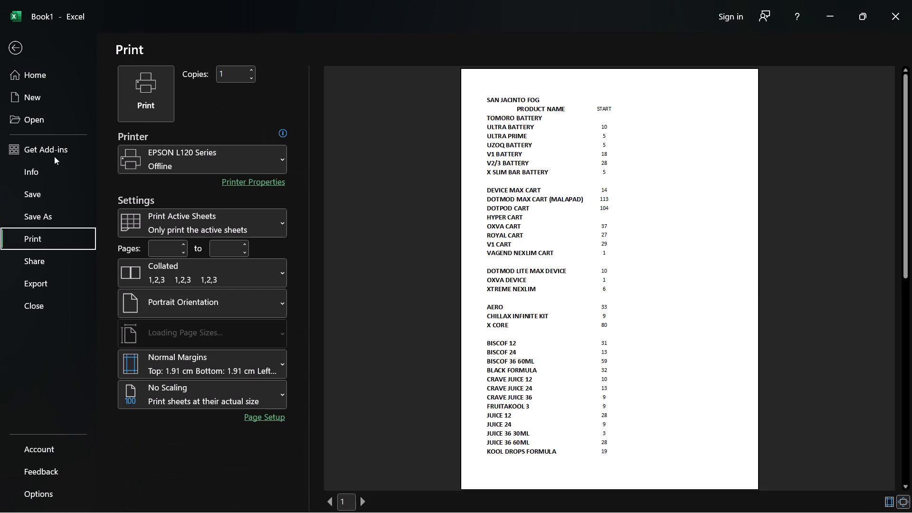
left_click(21, 46)
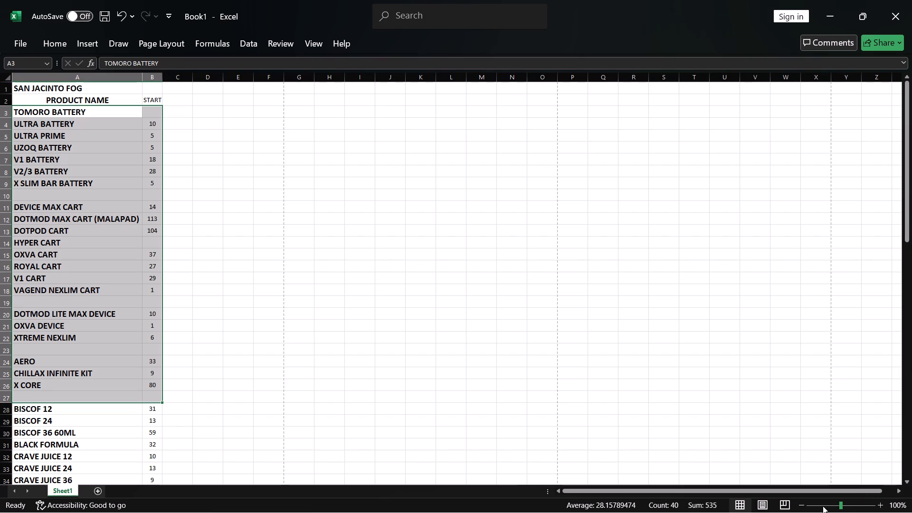
Move the pods block, BLACK ULTRA PODS through V2 XBLACK ELITE PODS with its quantities, from A44:B61 to D3.
left_click(803, 507)
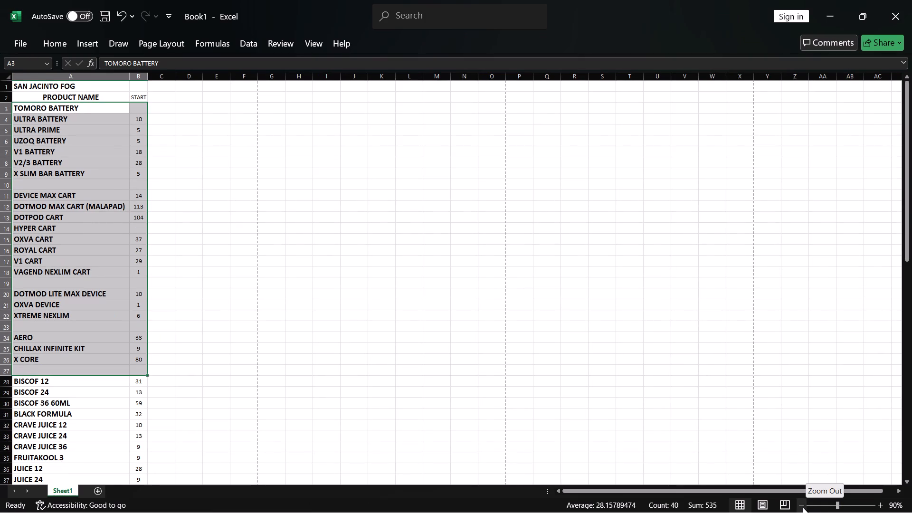
left_click(803, 507)
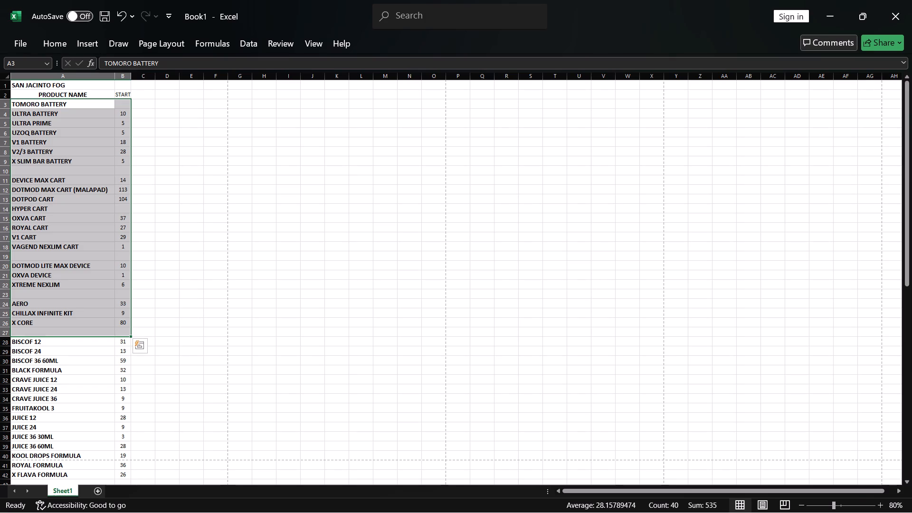
scroll(120, 428, "down", 1)
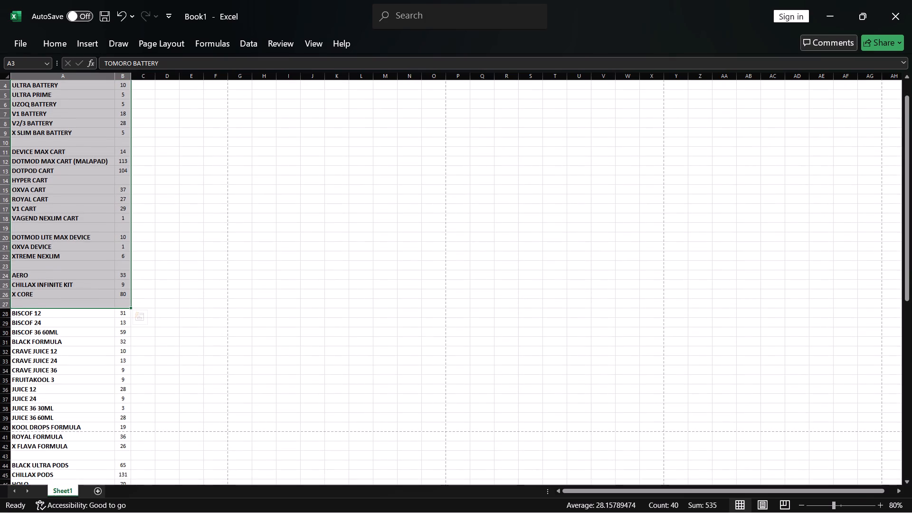
scroll(120, 427, "down", 1)
left_click_drag(57, 437, 119, 484)
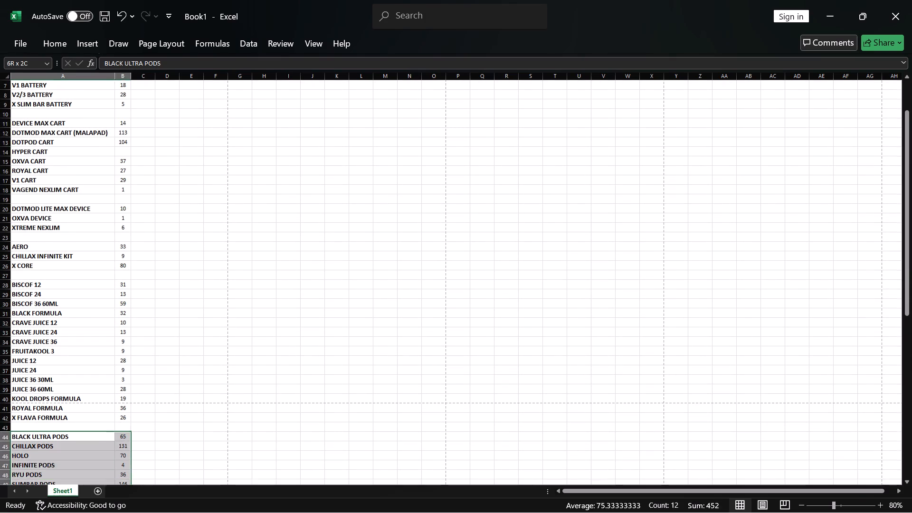
left_click_drag(119, 484, 126, 501)
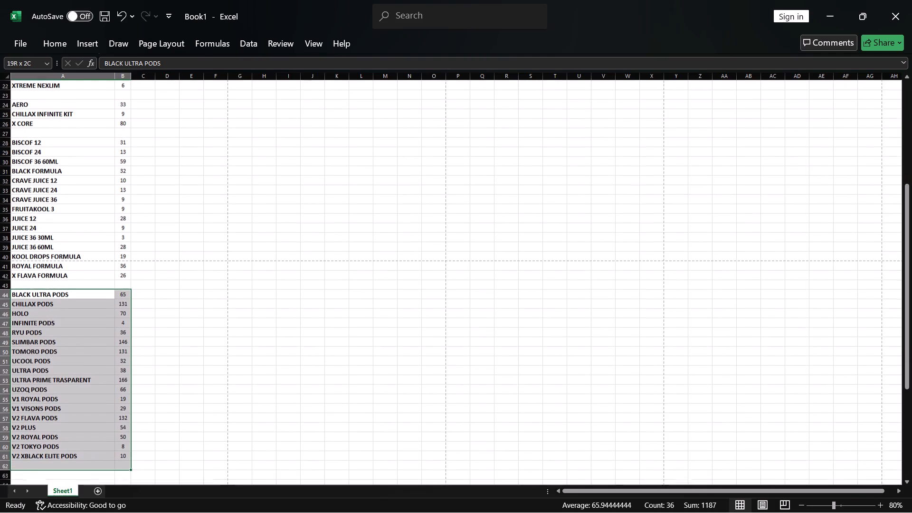
left_click_drag(126, 501, 127, 427)
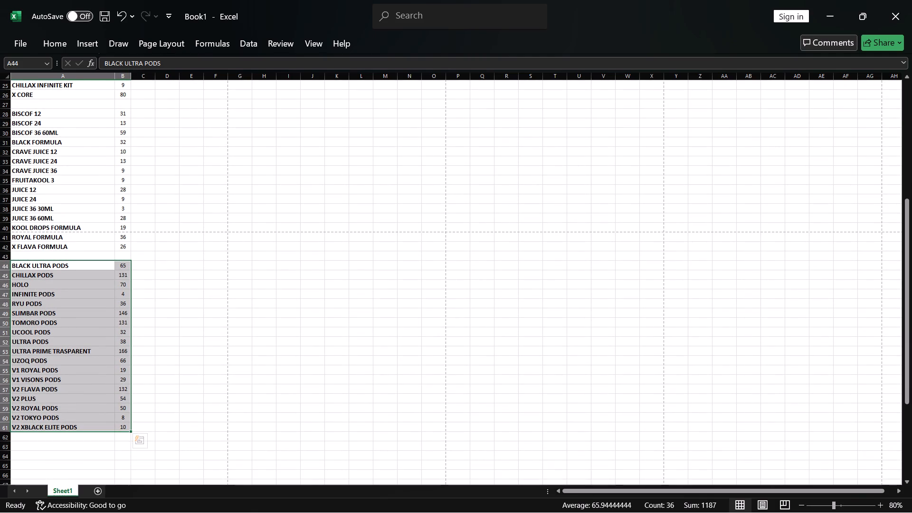
right_click(100, 339)
left_click(150, 149)
scroll(207, 241, "up", 5)
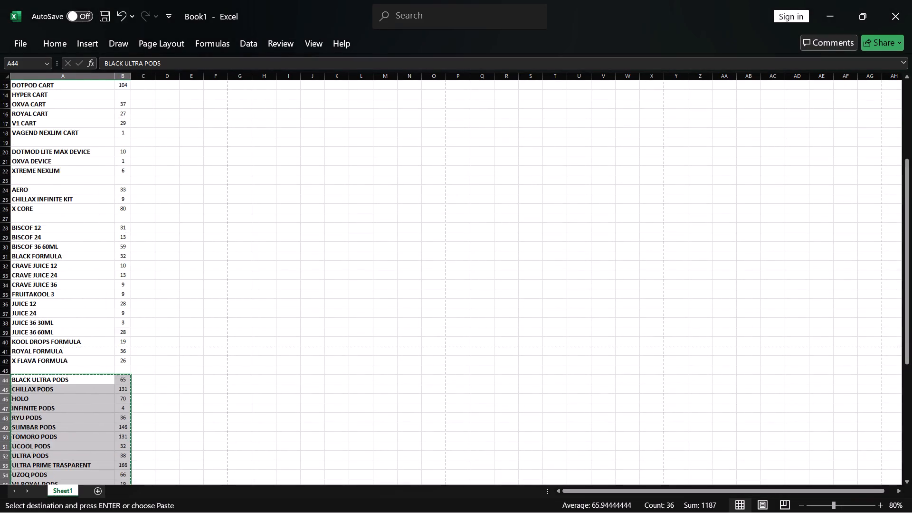
scroll(207, 241, "up", 15)
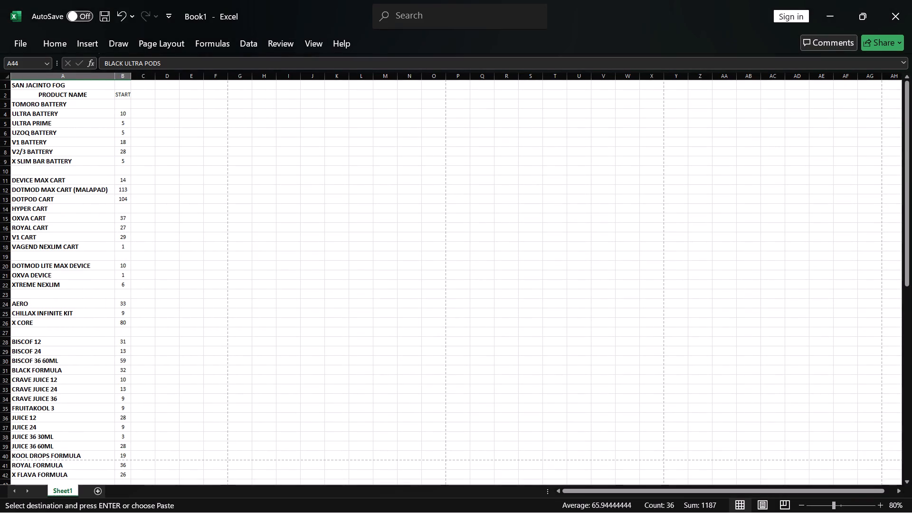
left_click(172, 103)
right_click(172, 103)
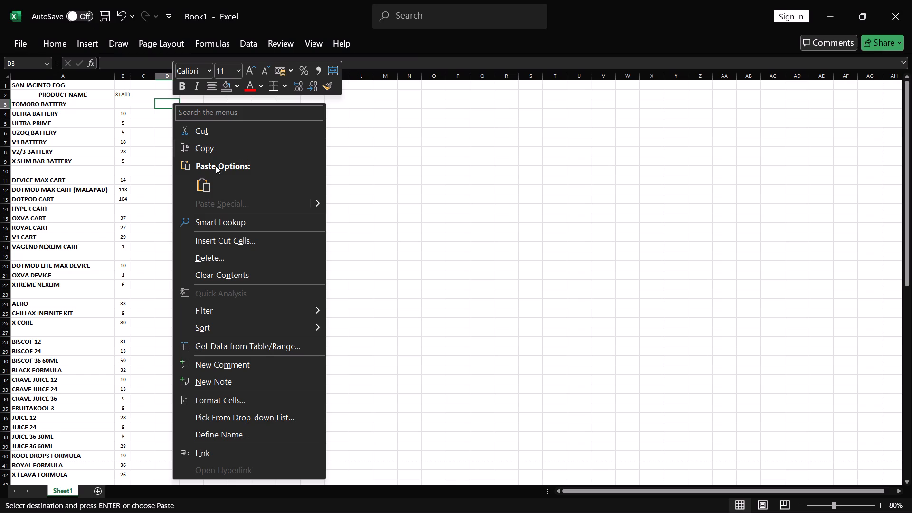
left_click(203, 183)
left_click(387, 162)
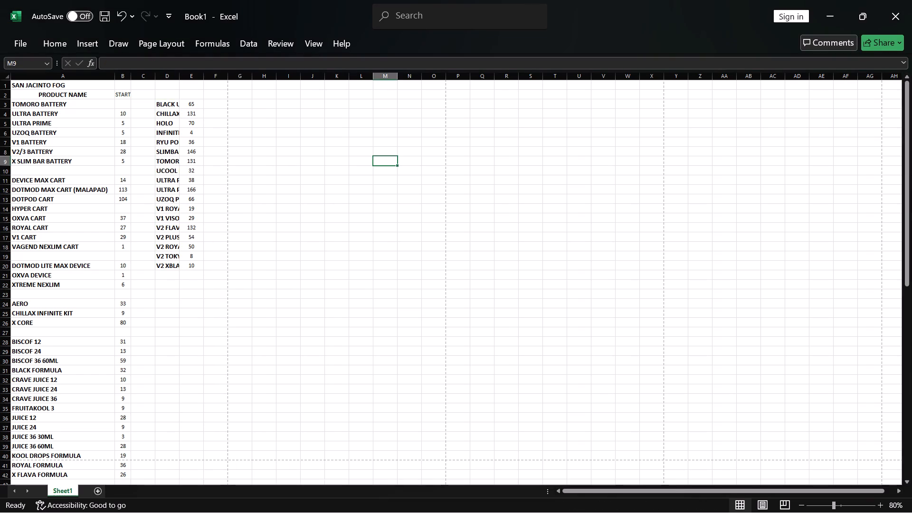
Widen column D until the full pod product names fit, including ULTRA PRIME TRASPARENT.
left_click_drag(180, 79, 218, 86)
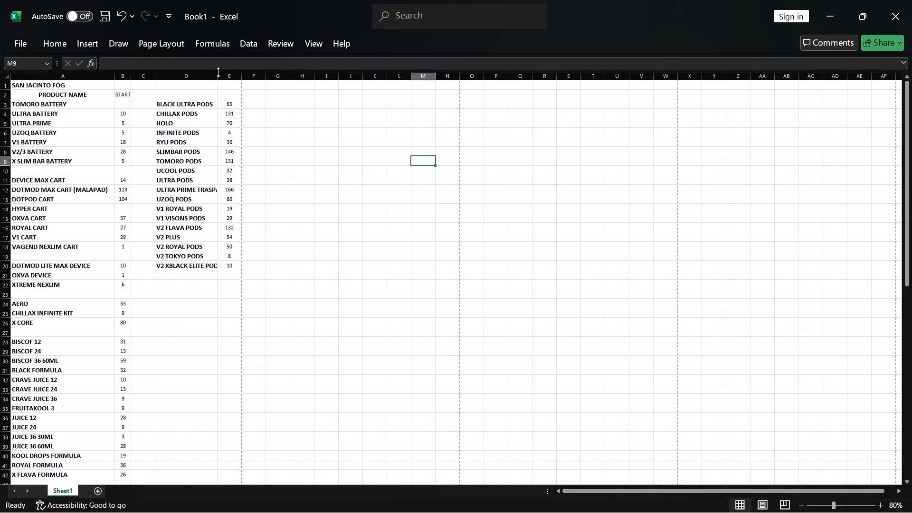
left_click_drag(218, 76, 237, 82)
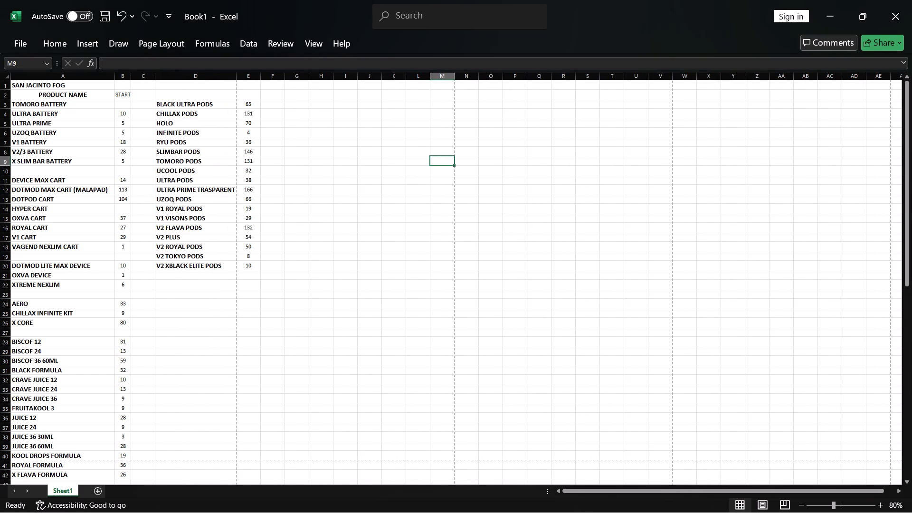
left_click_drag(237, 76, 241, 81)
left_click(313, 212)
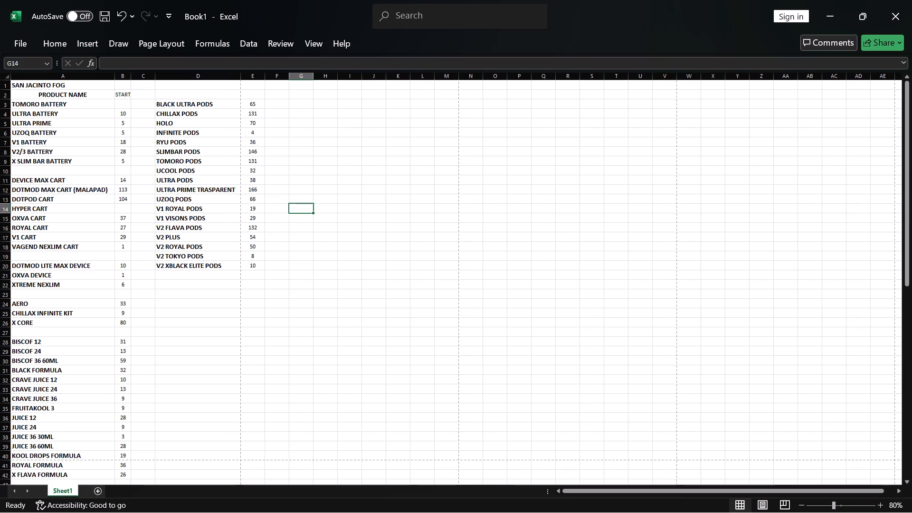
Apply all borders to the product names and quantities in A3:B42, TOMORO BATTERY through X FLAVA FORMULA.
left_click(104, 128)
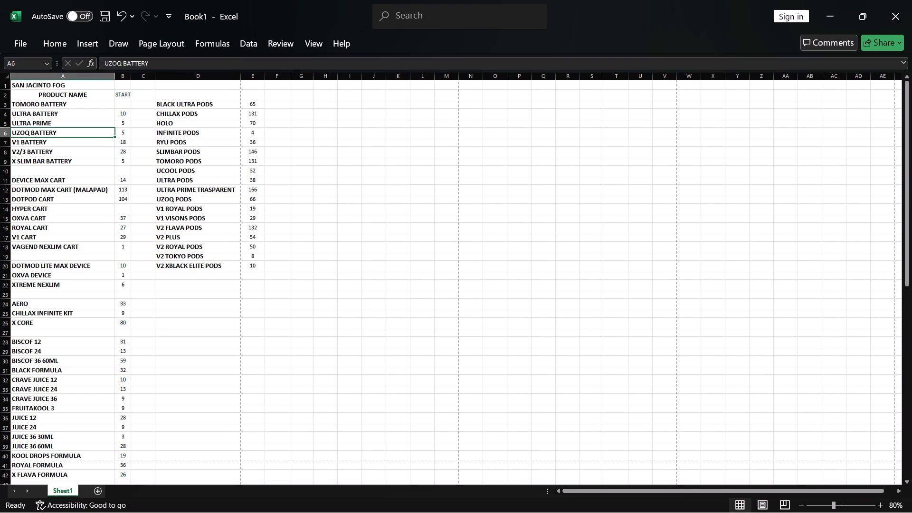
left_click(37, 99)
left_click_drag(41, 103, 75, 106)
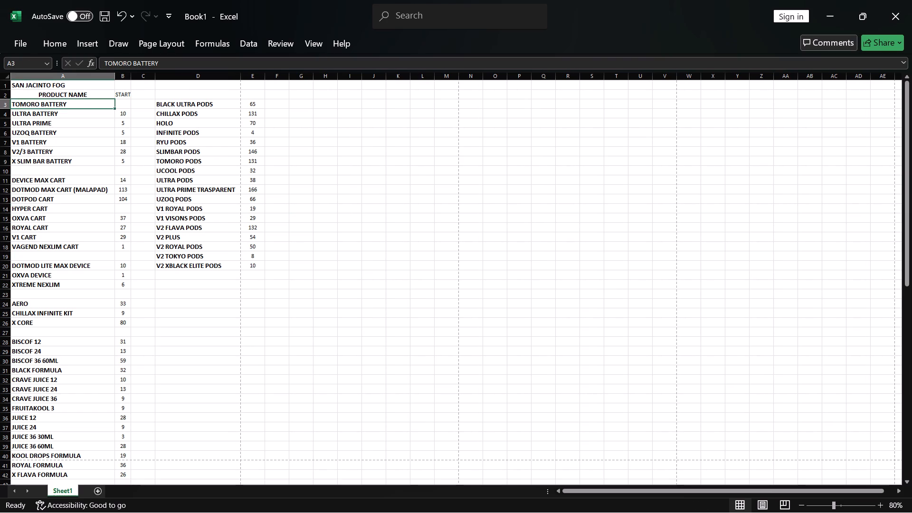
left_click_drag(75, 106, 128, 122)
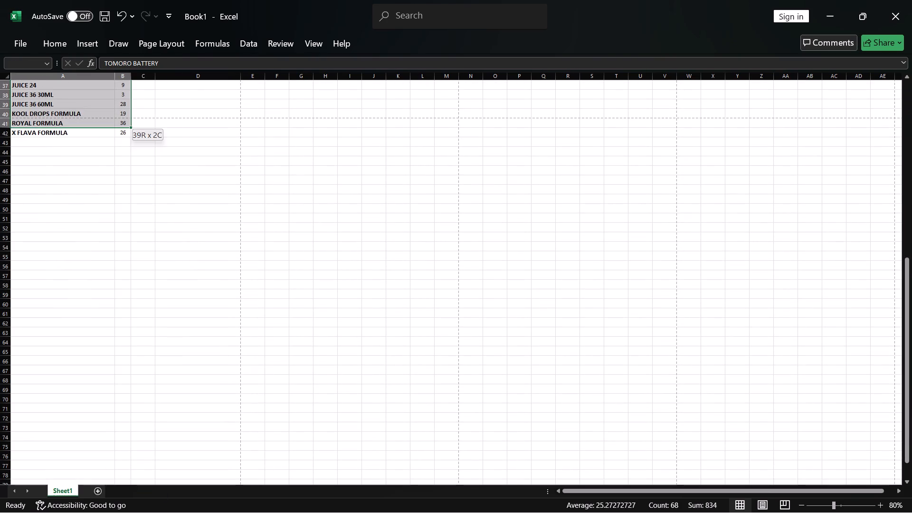
left_click_drag(128, 122, 129, 133)
left_click(59, 41)
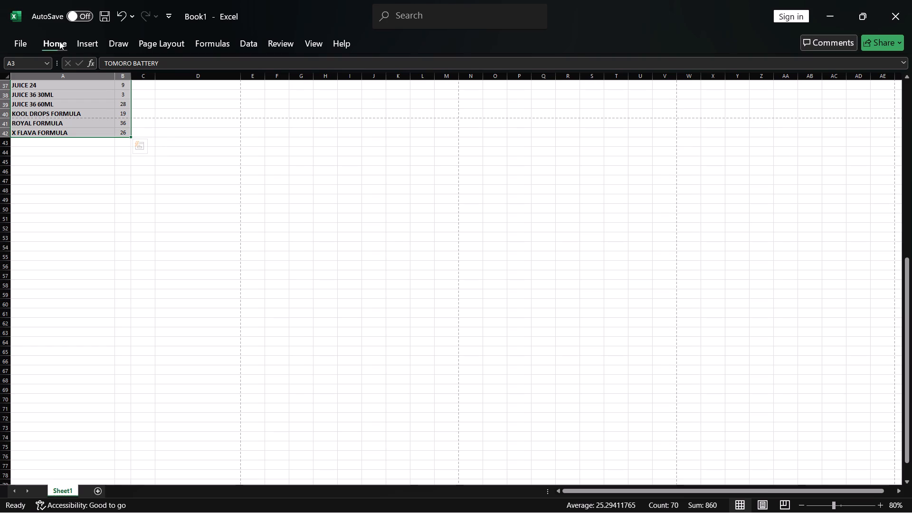
left_click(144, 86)
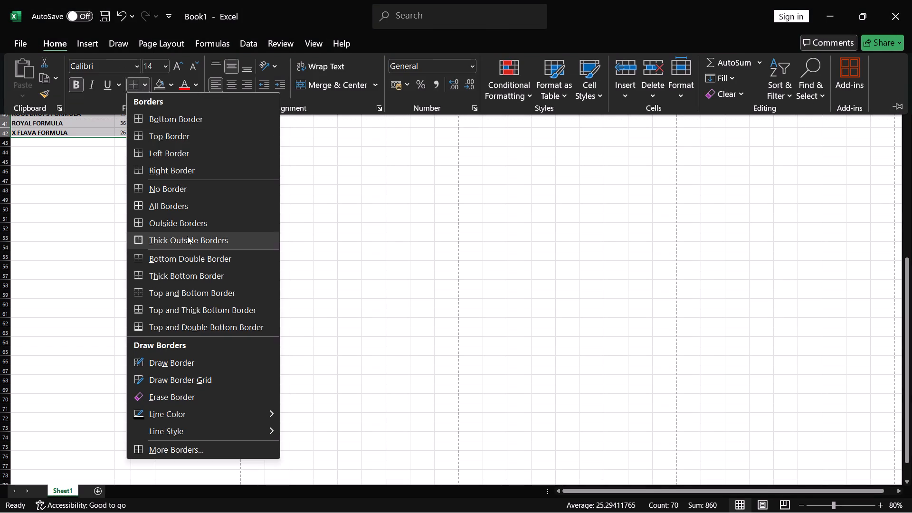
left_click(187, 210)
scroll(305, 195, "up", 5)
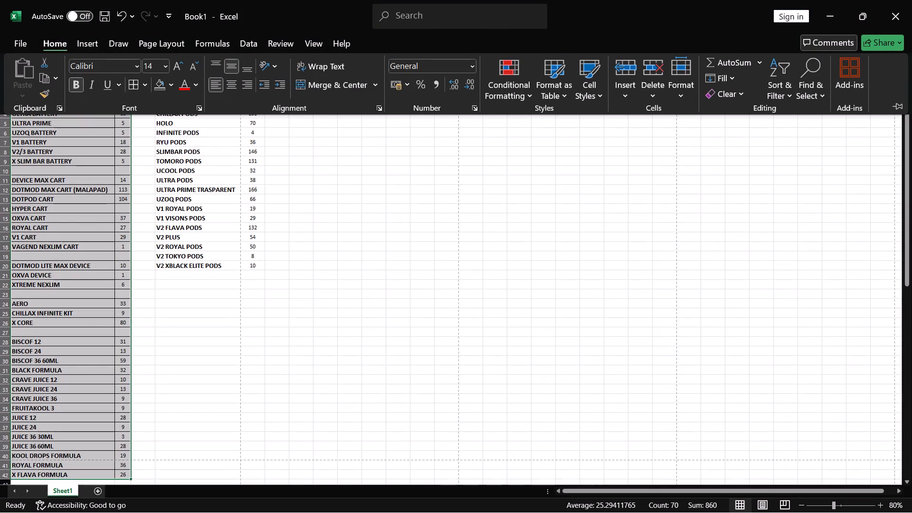
left_click(325, 201)
Apply all borders to the pods block in D3:E20, BLACK ULTRA PODS through V2 XBLACK ELITE PODS.
left_click_drag(184, 104, 226, 132)
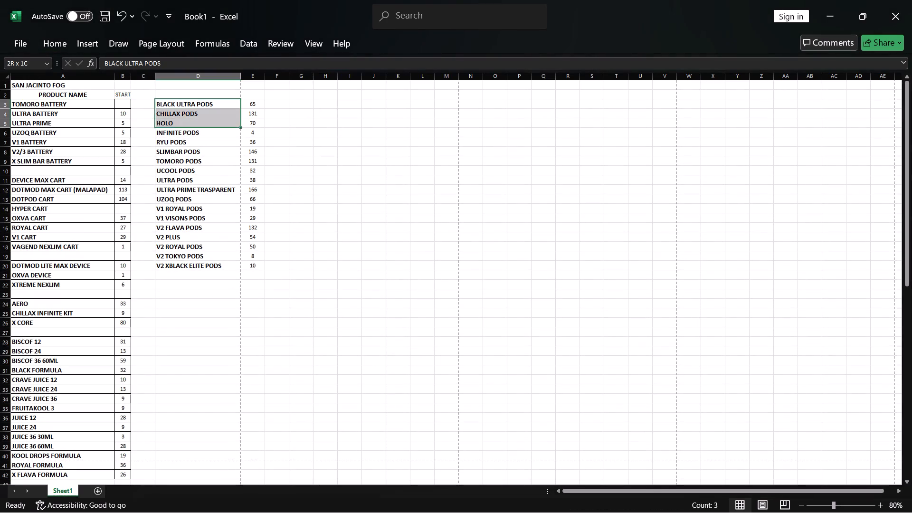
left_click_drag(226, 132, 258, 264)
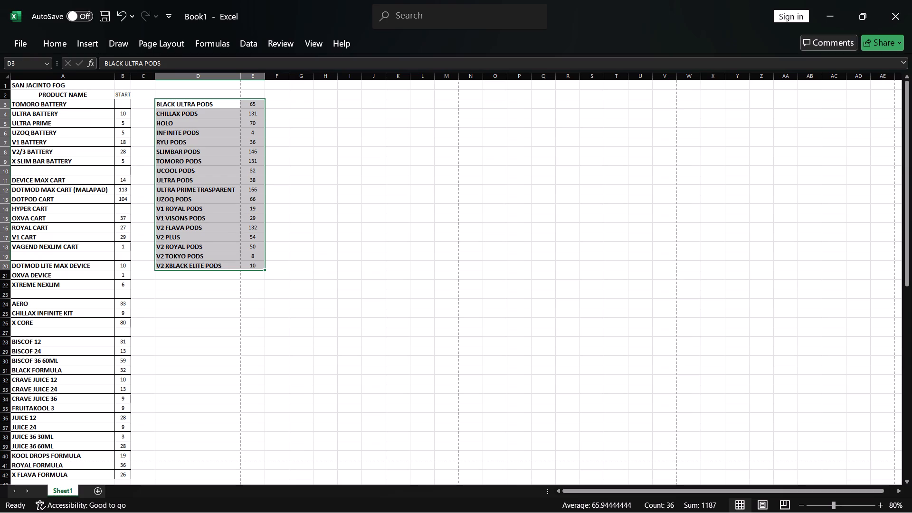
left_click(51, 43)
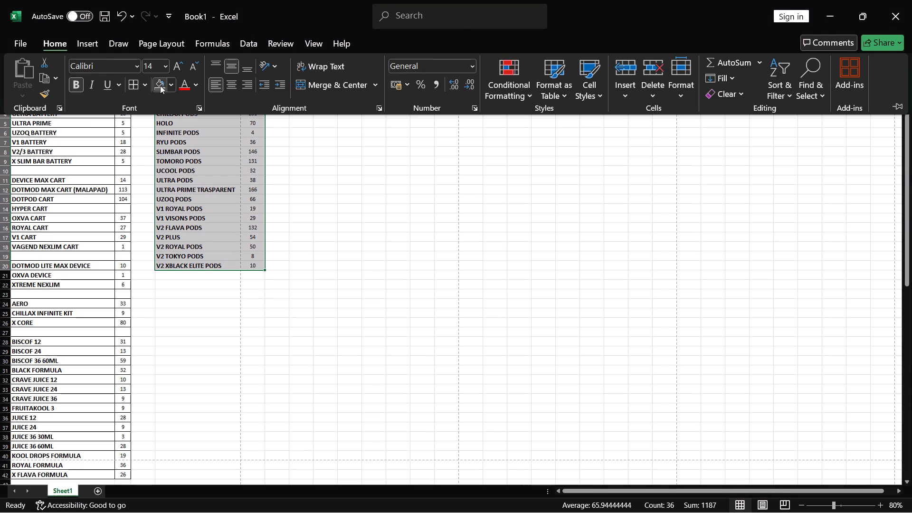
left_click(133, 87)
left_click(431, 265)
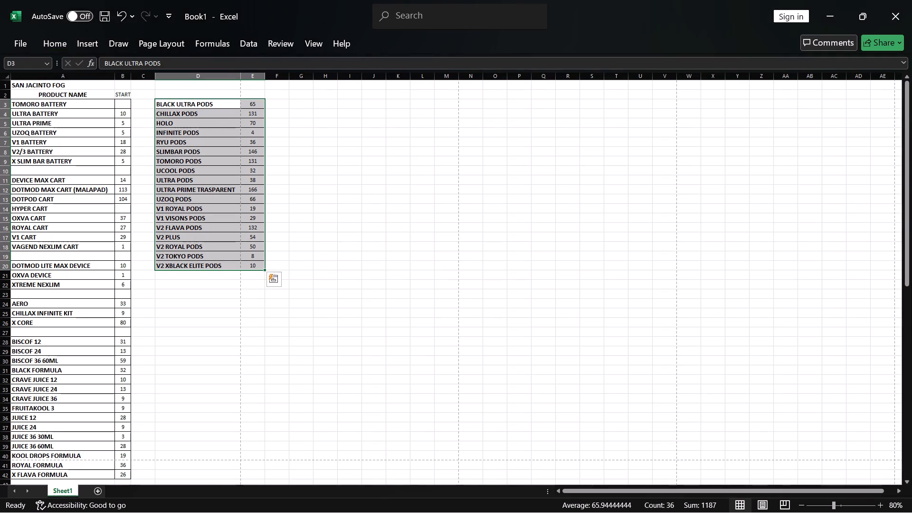
Enlarge the SAN JACINTO FOG title in A1 to font size 20 and remove its bold formatting.
left_click(79, 85)
left_click(55, 42)
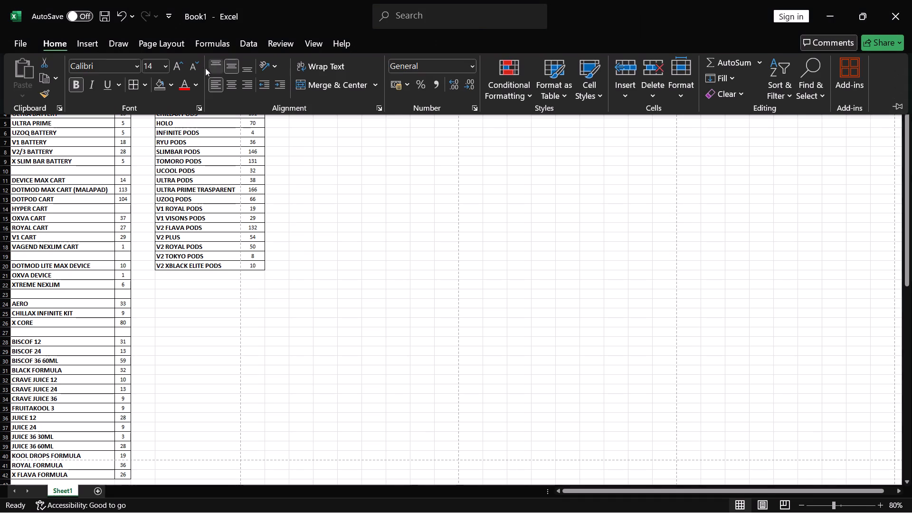
double_click(177, 66)
left_click(177, 66)
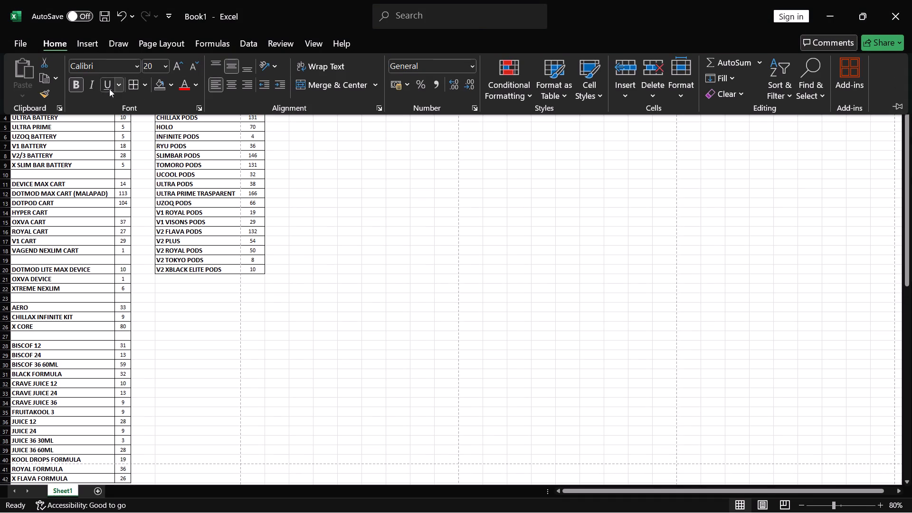
left_click(79, 88)
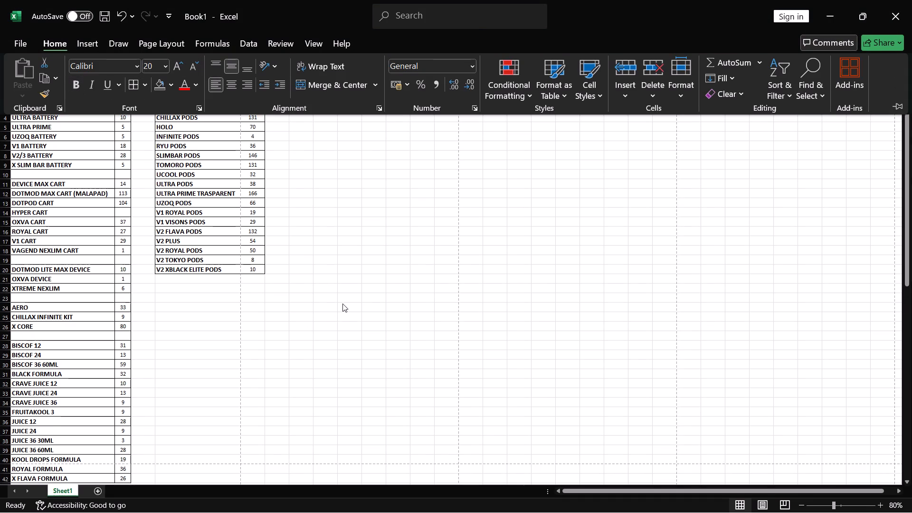
scroll(342, 304, "down", 1)
scroll(342, 304, "up", 1)
left_click(408, 304)
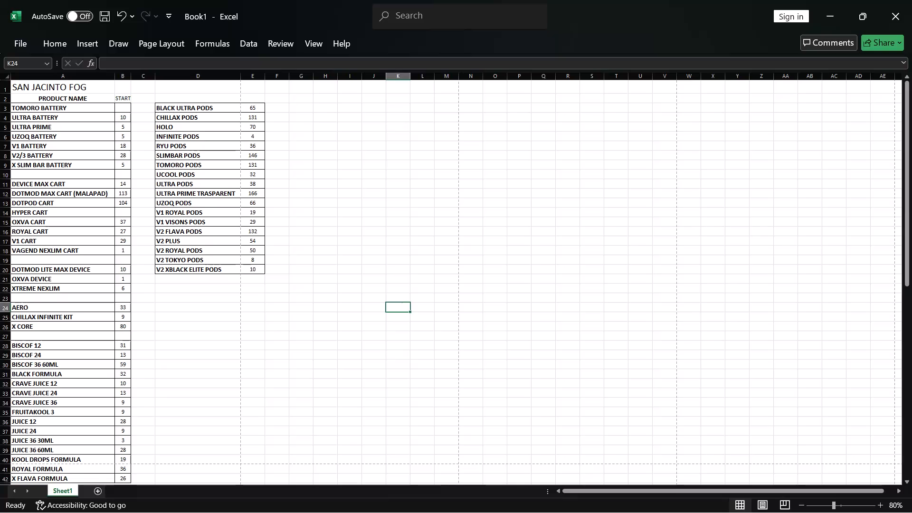
Capture a screen snip of the complete SAN JACINTO FOG list, from the title to X FLAVA FORMULA and including the pods quantities.
key("shift+super+s")
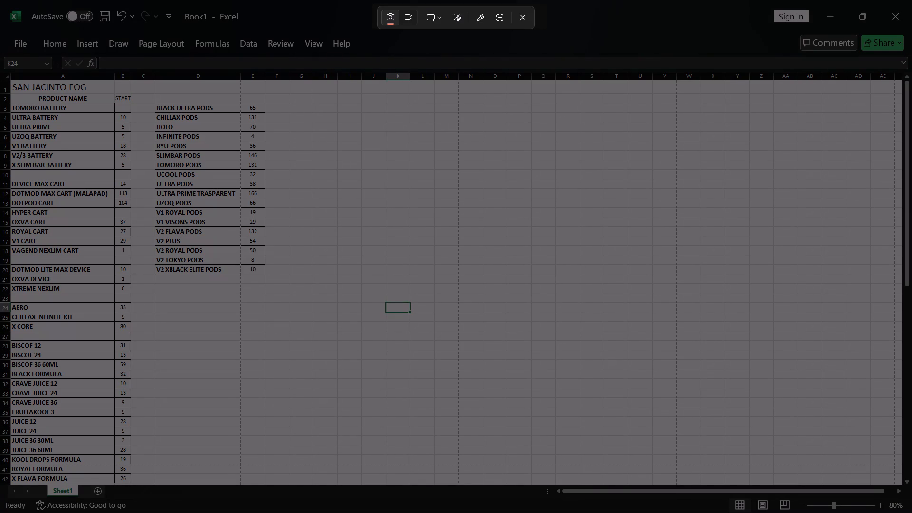
left_click_drag(11, 78, 241, 496)
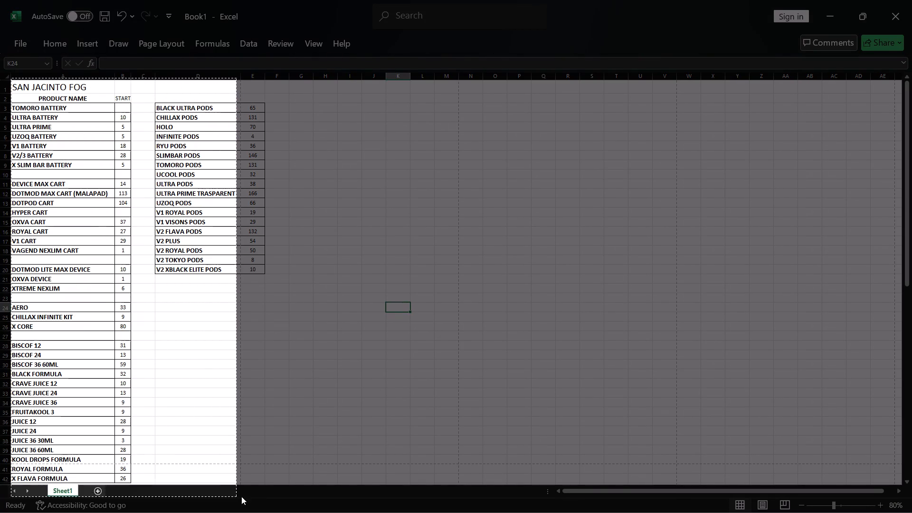
left_click_drag(241, 496, 268, 484)
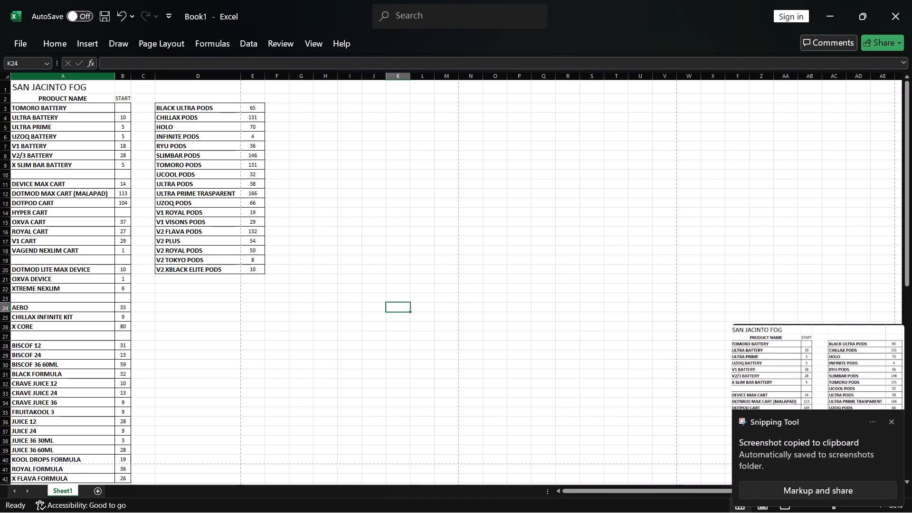
Delete columns A through F to clear the SAN JACINTO FOG list from Book1.
left_click_drag(55, 76, 276, 88)
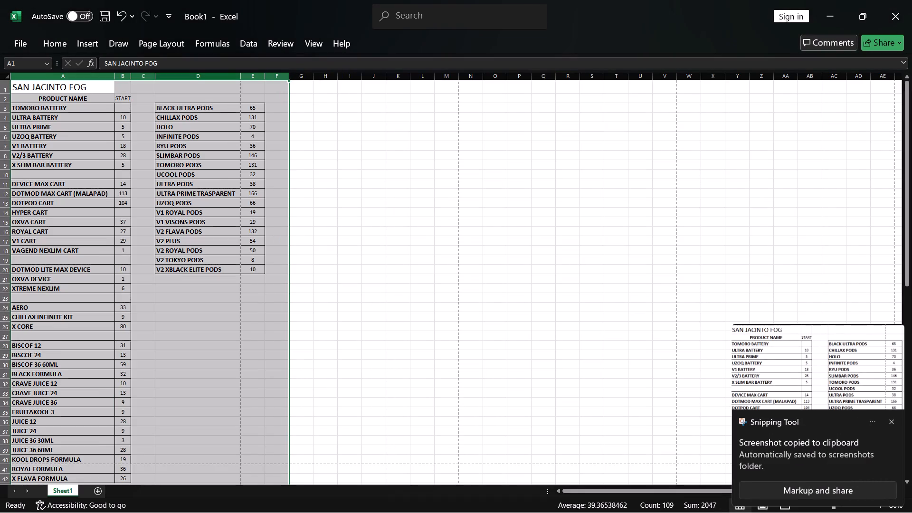
right_click(201, 76)
left_click(236, 216)
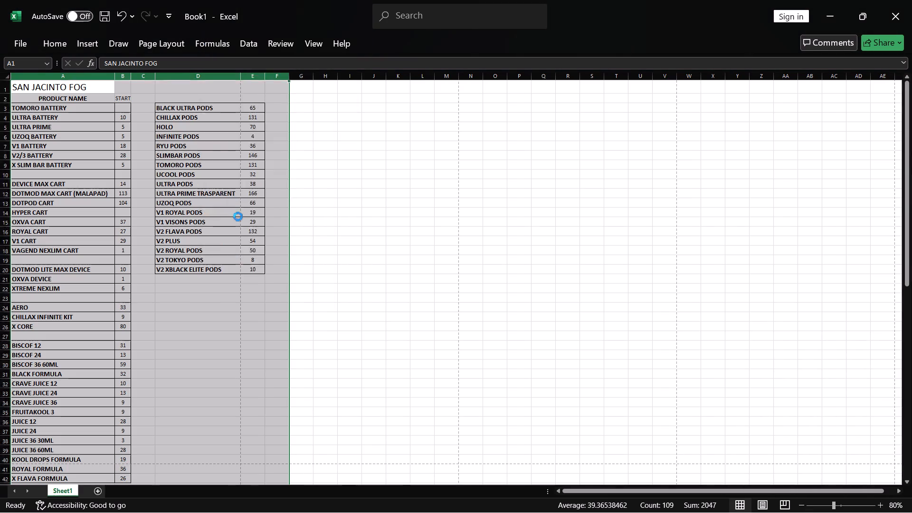
left_click(406, 242)
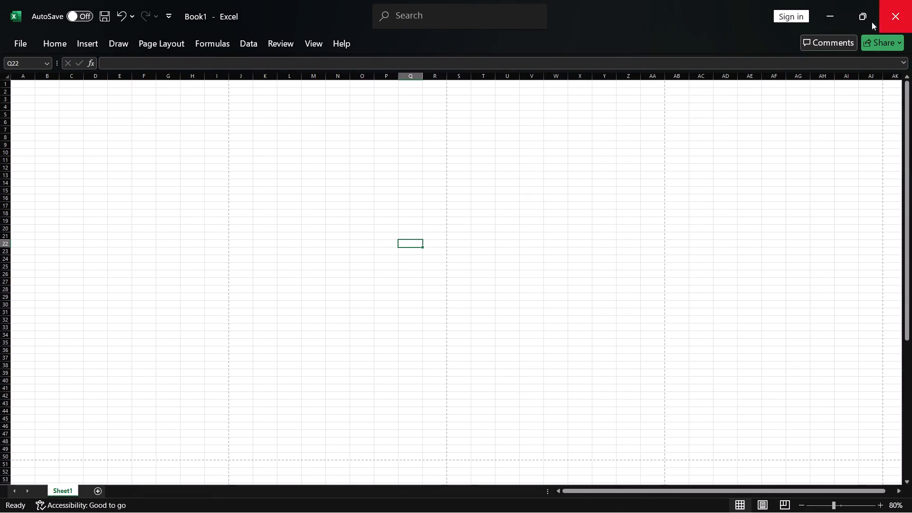
Minimize Book1 and close the SAN JACINTO FOG inventory workbook.
left_click(829, 18)
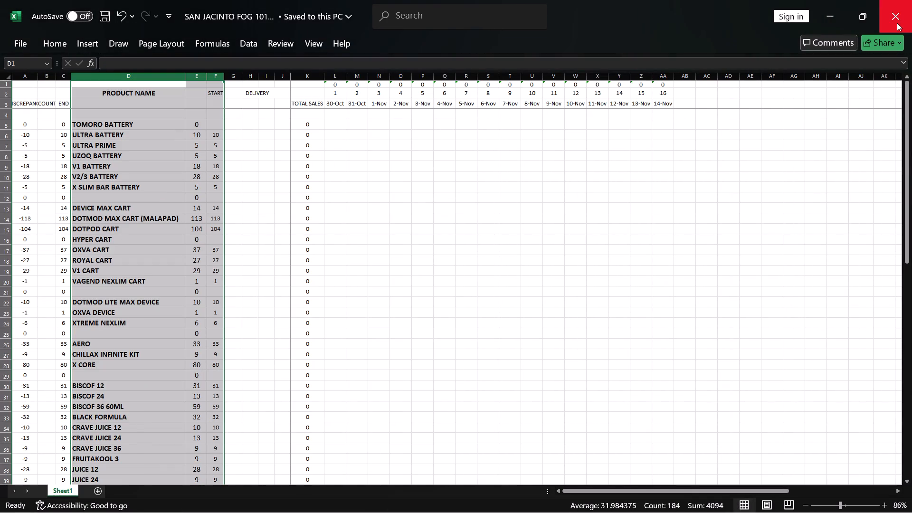
left_click(897, 23)
Open SAN FABIAN FOG 101526 and copy columns D:F of its INVENTORY sheet into Book1 starting at A1.
double_click(737, 120)
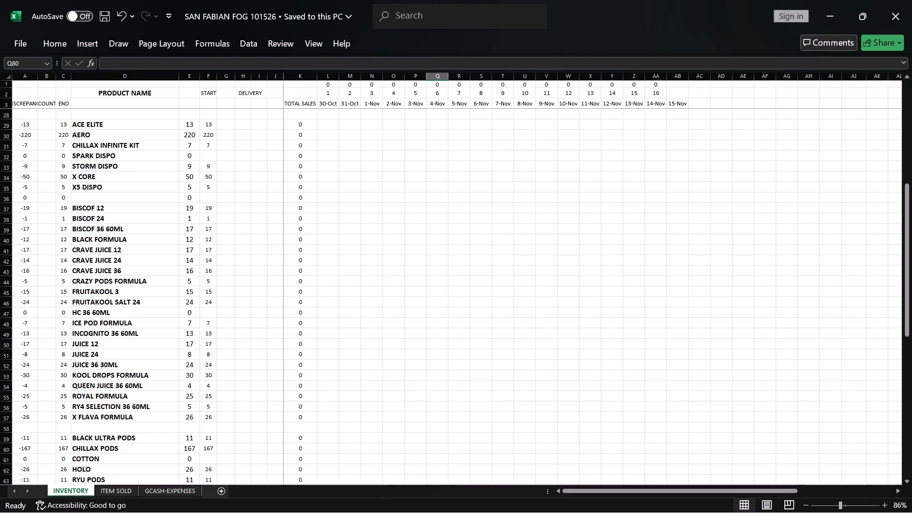
left_click_drag(120, 78, 192, 81)
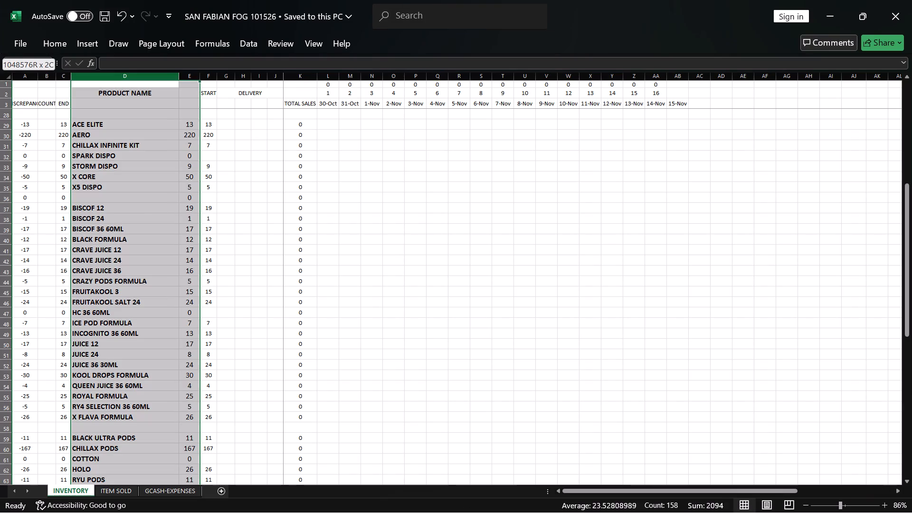
left_click_drag(192, 81, 210, 83)
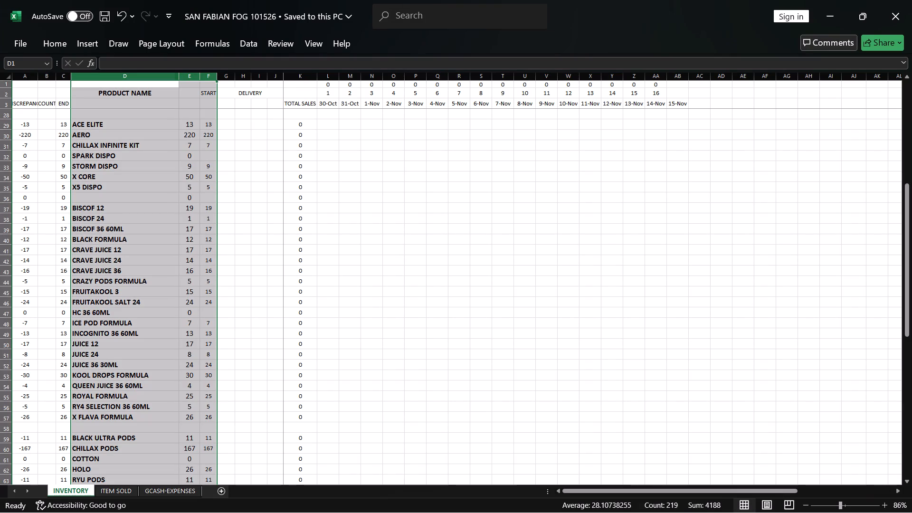
right_click(165, 78)
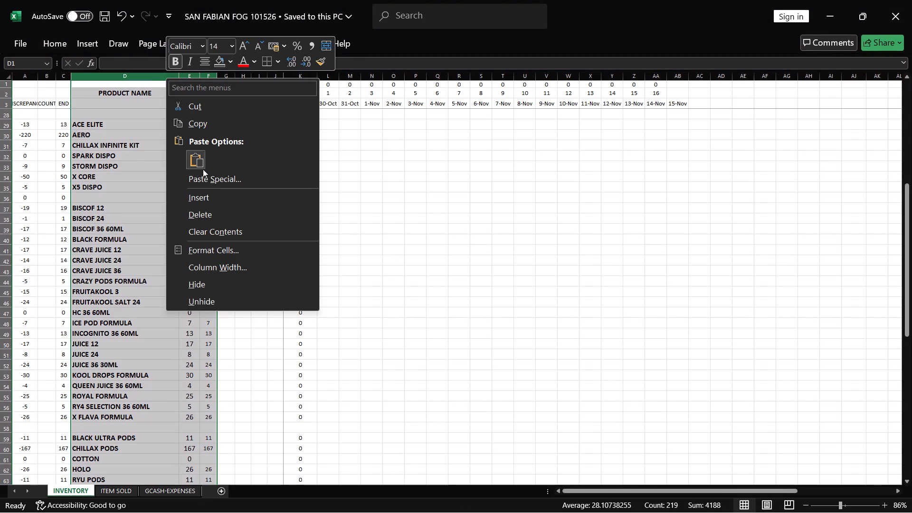
left_click(211, 127)
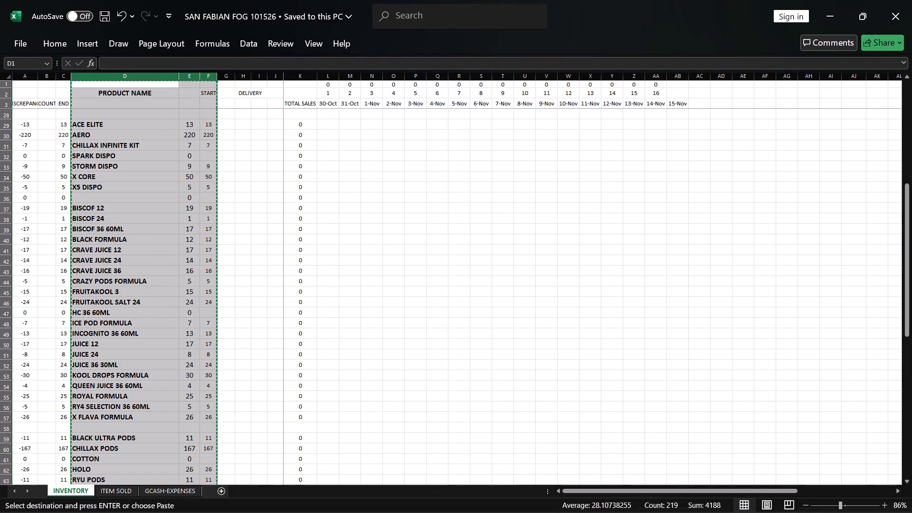
left_click(197, 460)
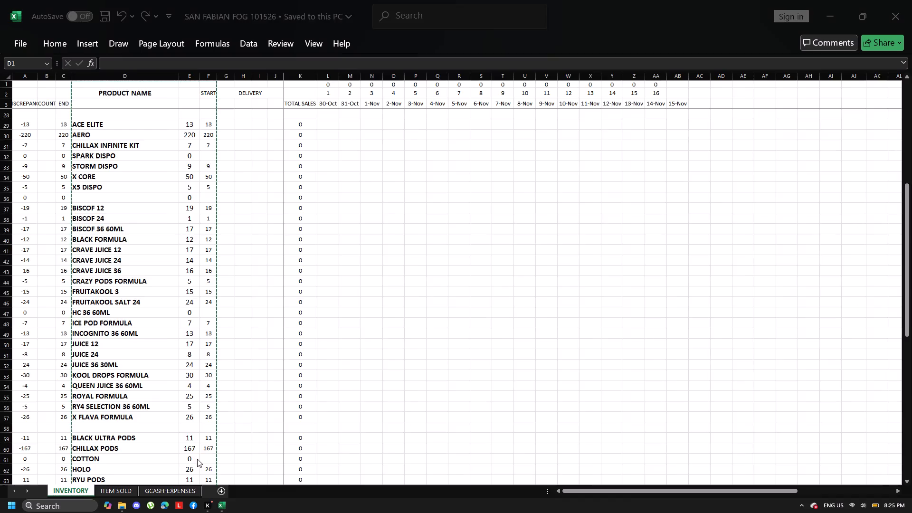
left_click(20, 83)
key("ctrl+v")
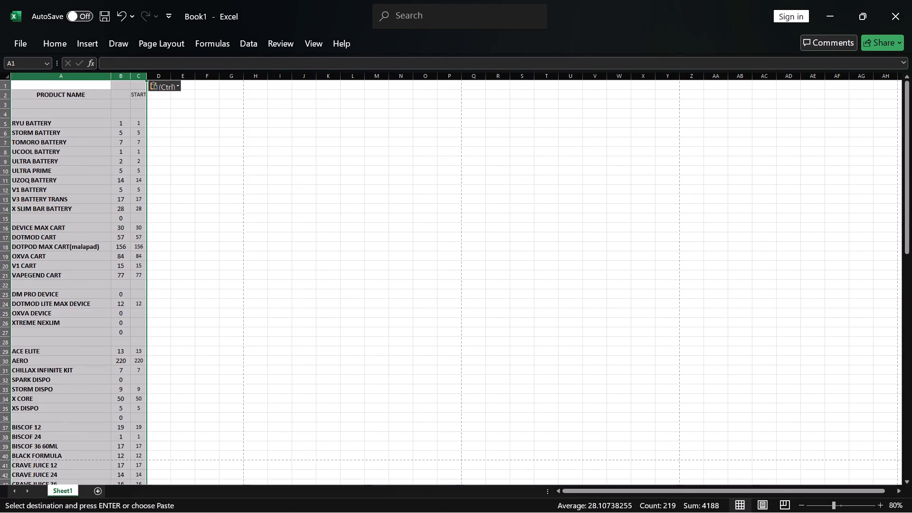
Delete the empty rows 3 and 4 between the PRODUCT NAME header and RYU BATTERY.
left_click_drag(6, 104, 6, 108)
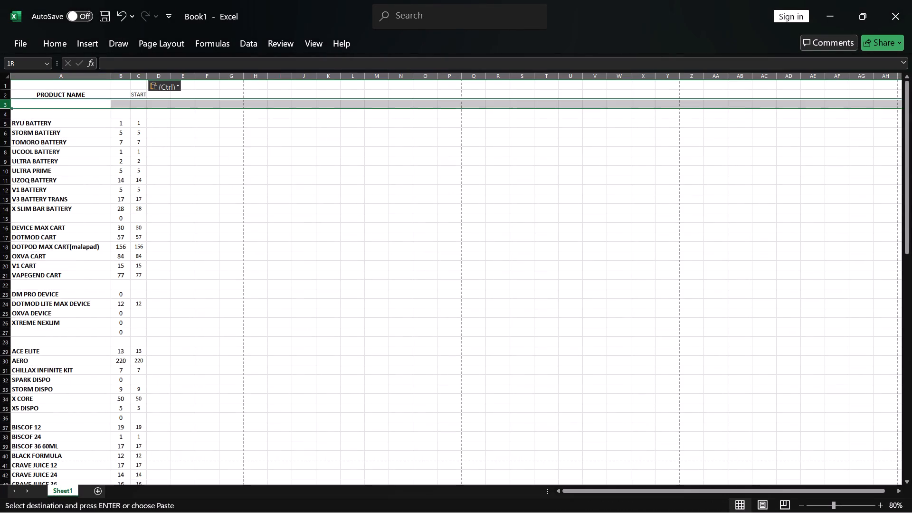
left_click_drag(6, 108, 6, 111)
right_click(7, 105)
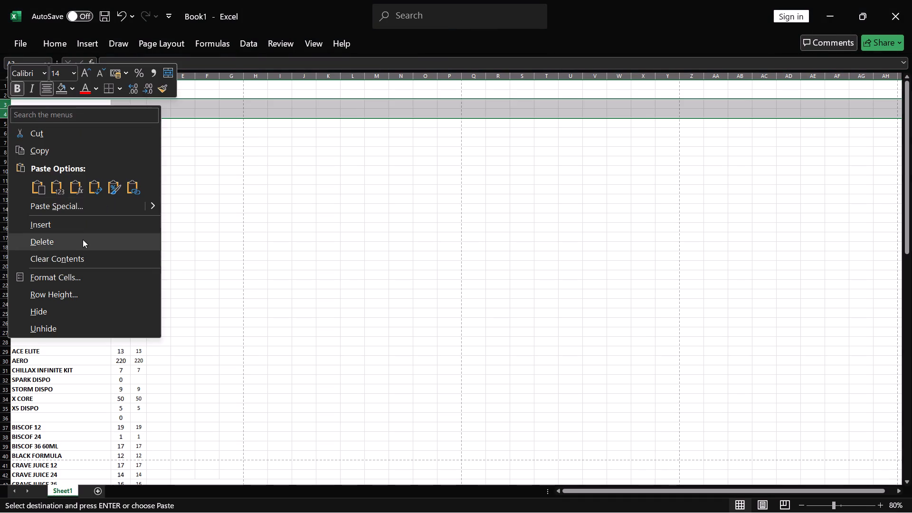
left_click(83, 239)
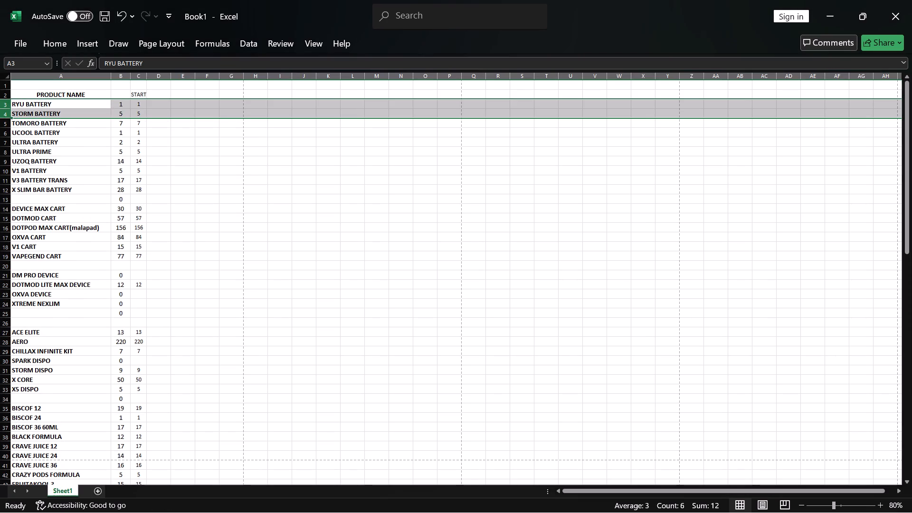
Enter the title SAN FABIAN FOG in cell A1 above the product list.
left_click(93, 84)
type("SAN")
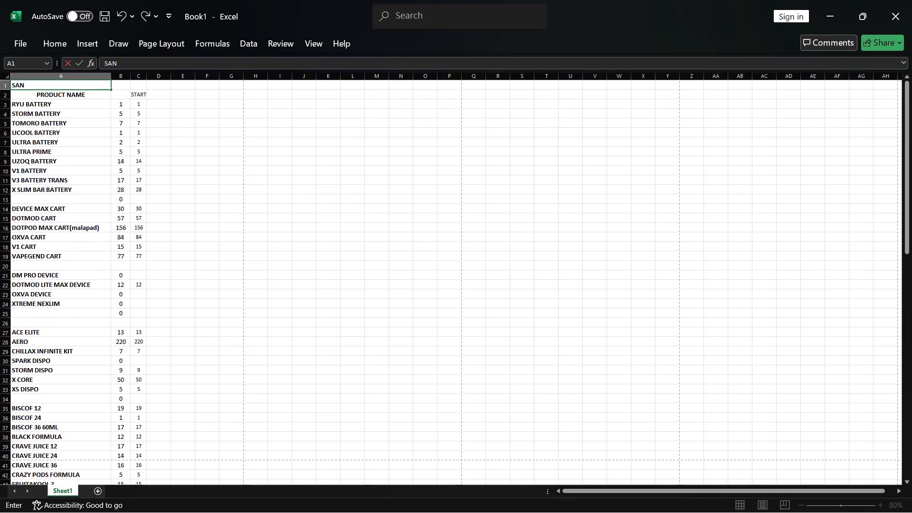
key("space")
type("FABIAN FOG")
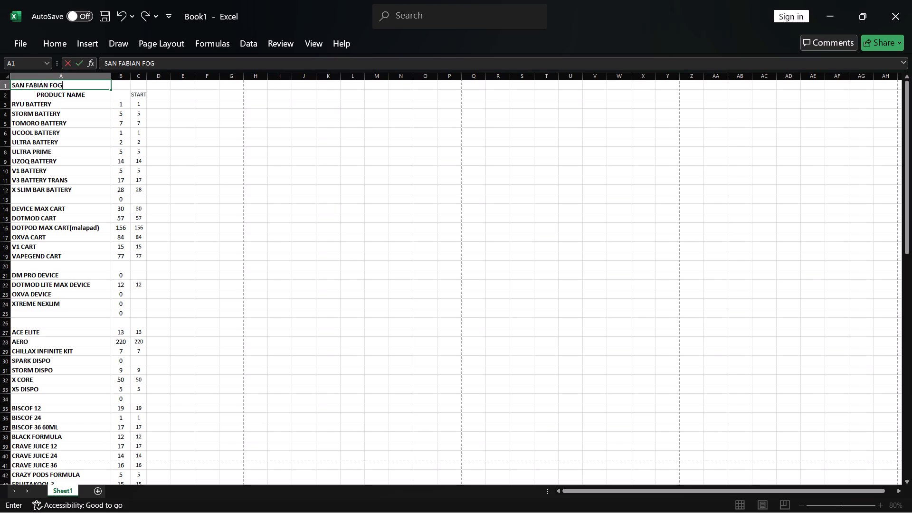
left_click(276, 185)
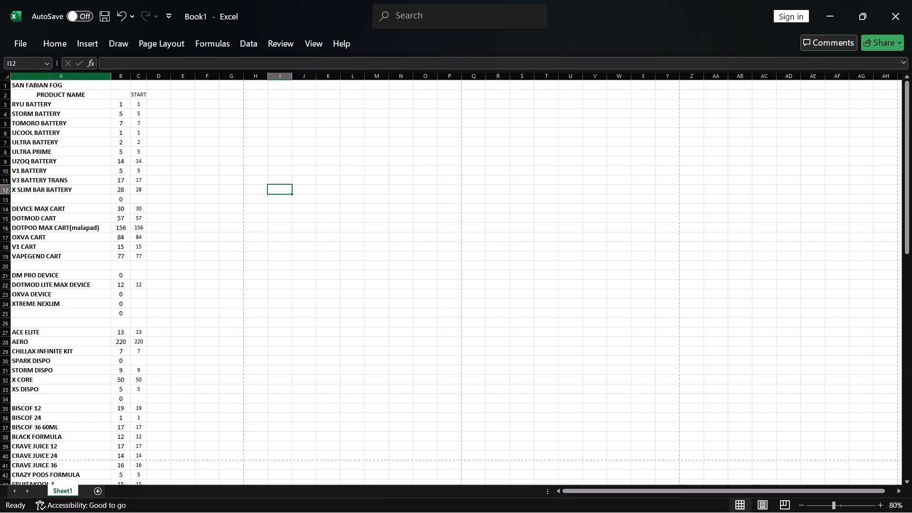
Format the SAN FABIAN FOG title in cell A1 as bold with font size 20.
left_click(76, 87)
left_click(47, 44)
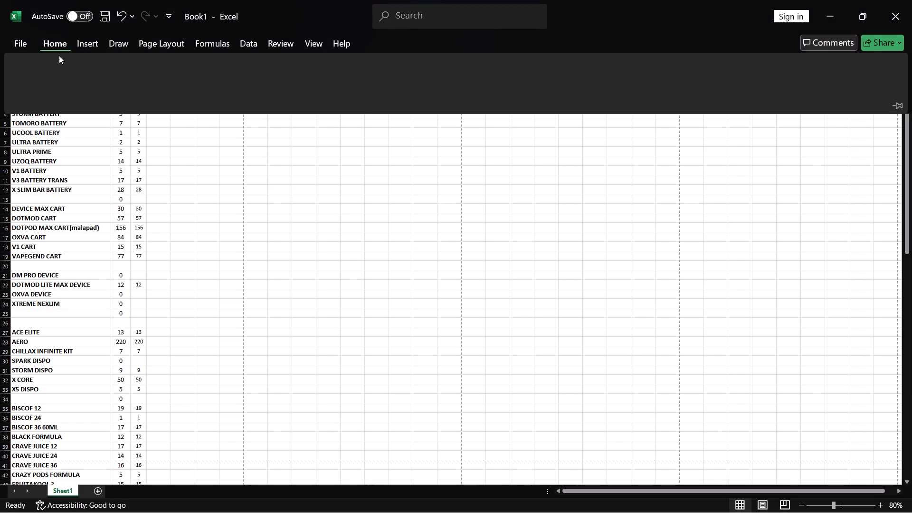
left_click(72, 84)
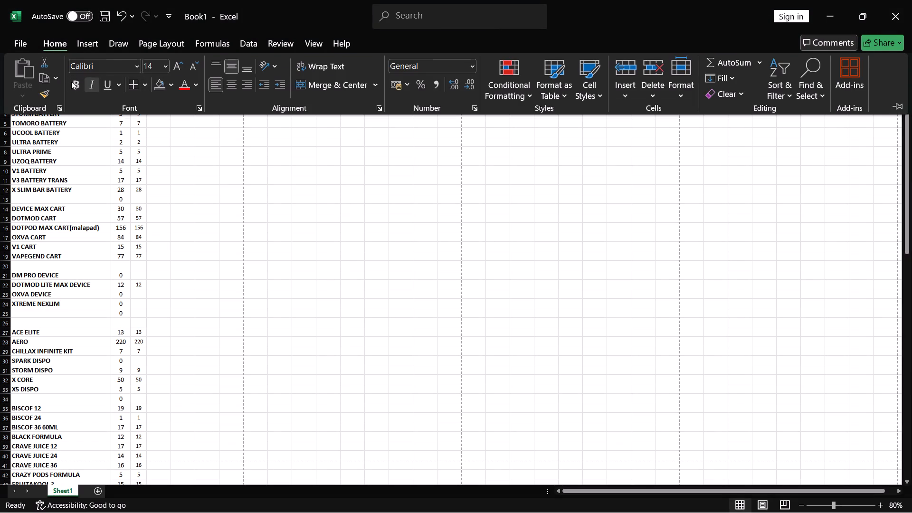
left_click(71, 81)
triple_click(174, 62)
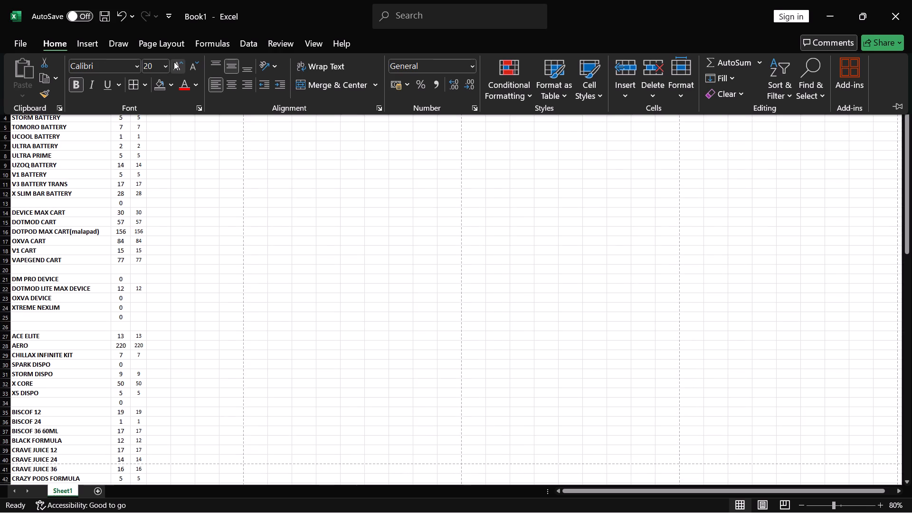
left_click(172, 207)
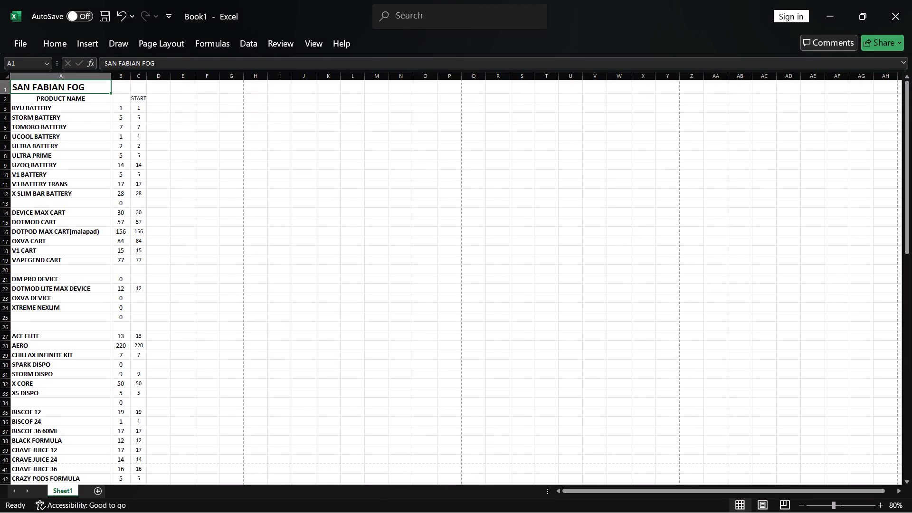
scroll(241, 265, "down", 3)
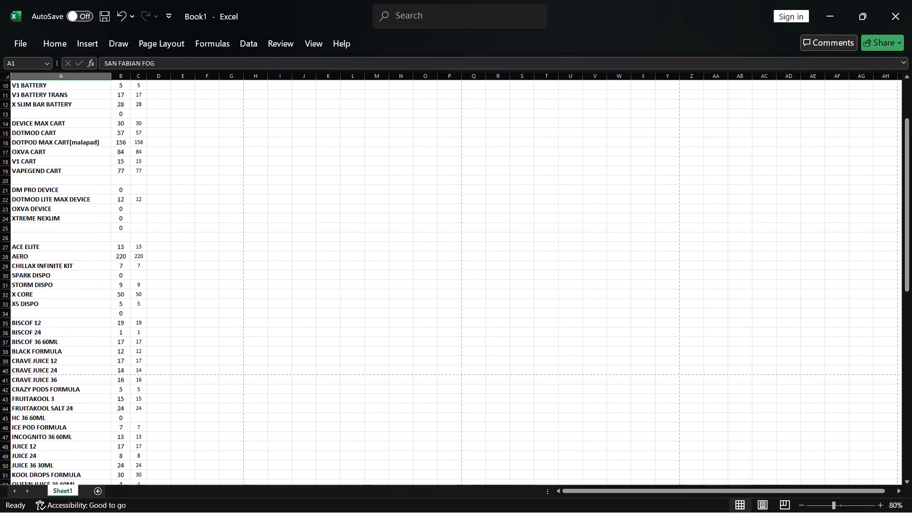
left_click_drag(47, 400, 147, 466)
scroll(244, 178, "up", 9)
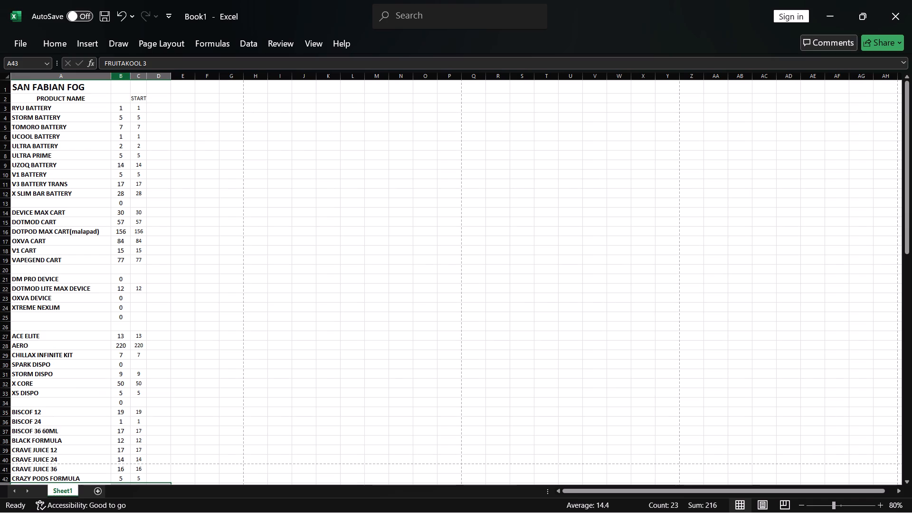
Delete column B, the unlabelled quantity column between PRODUCT NAME and START.
left_click(119, 75)
right_click(119, 75)
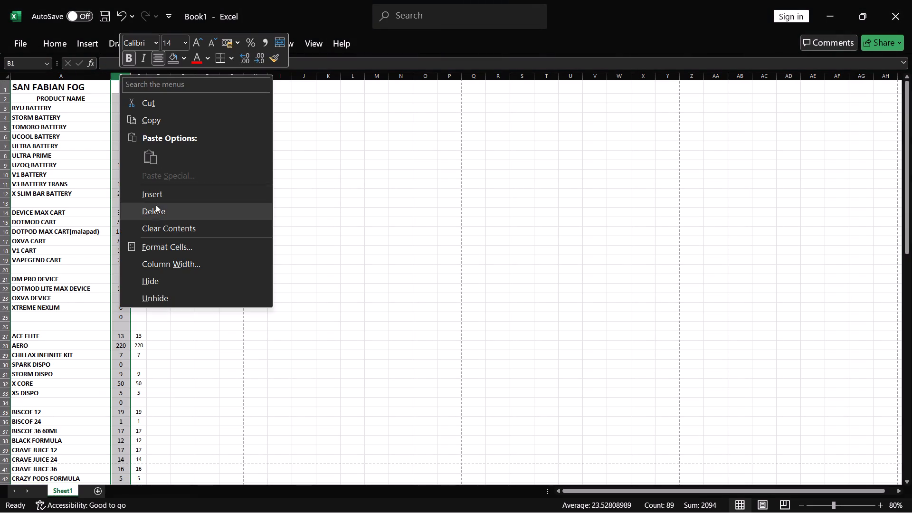
left_click(156, 209)
Move the rows from FRUITAKOOL 3 through V2 TOKYO PODS (A43:B76) beside the first block, starting at cell D3.
scroll(217, 228, "down", 6)
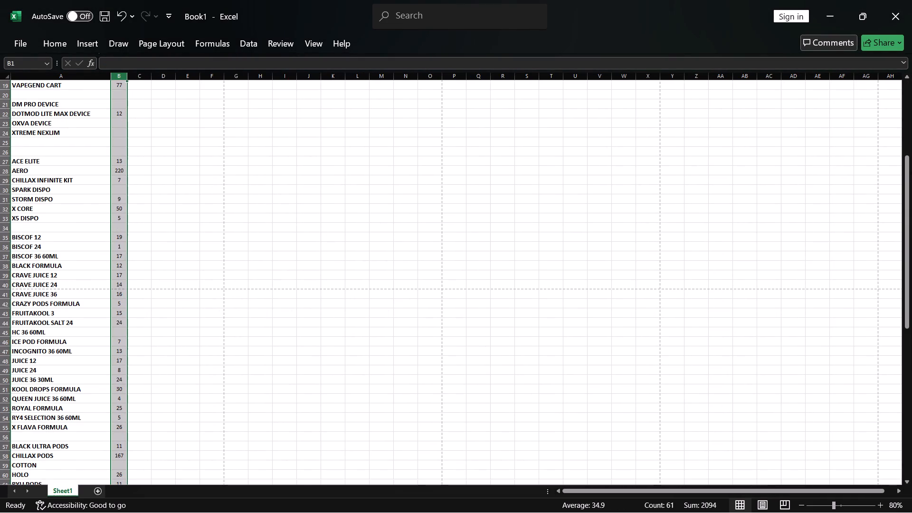
scroll(197, 239, "up", 11)
scroll(201, 239, "down", 7)
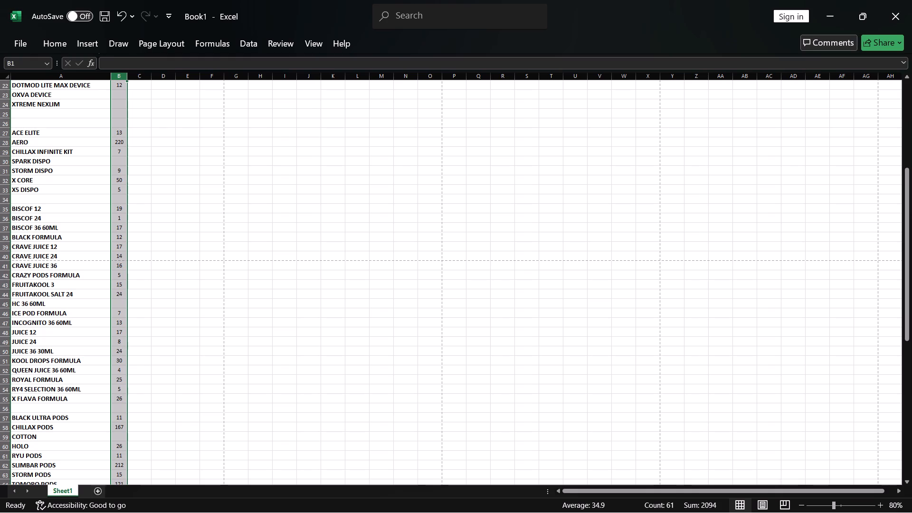
left_click_drag(18, 289, 121, 512)
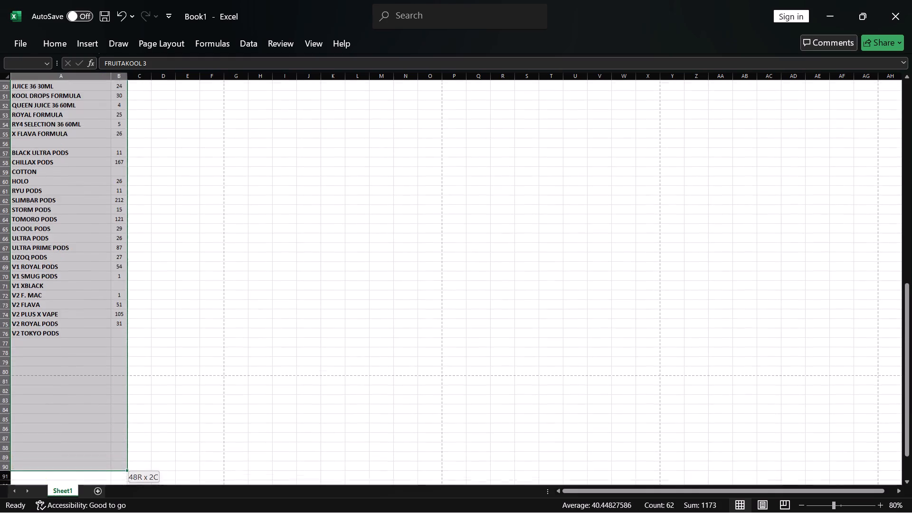
left_click_drag(121, 512, 123, 312)
right_click(99, 267)
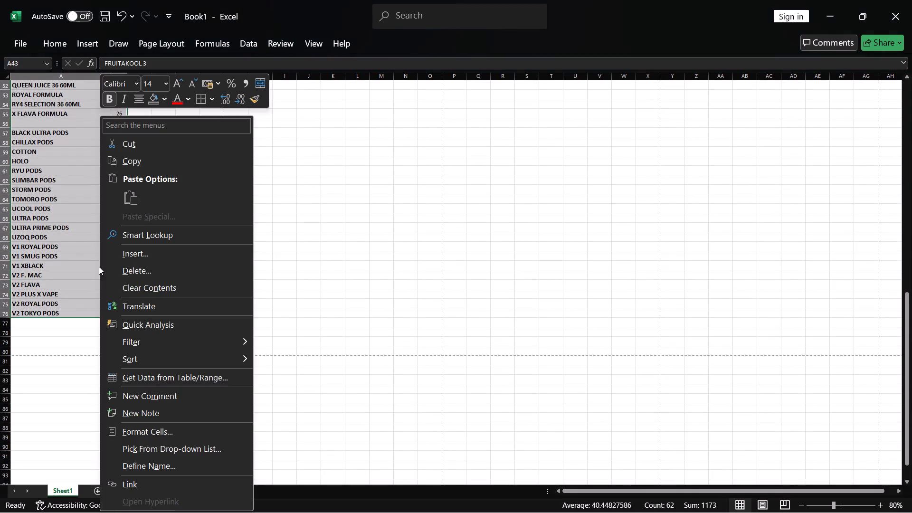
left_click(144, 143)
scroll(165, 180, "up", 19)
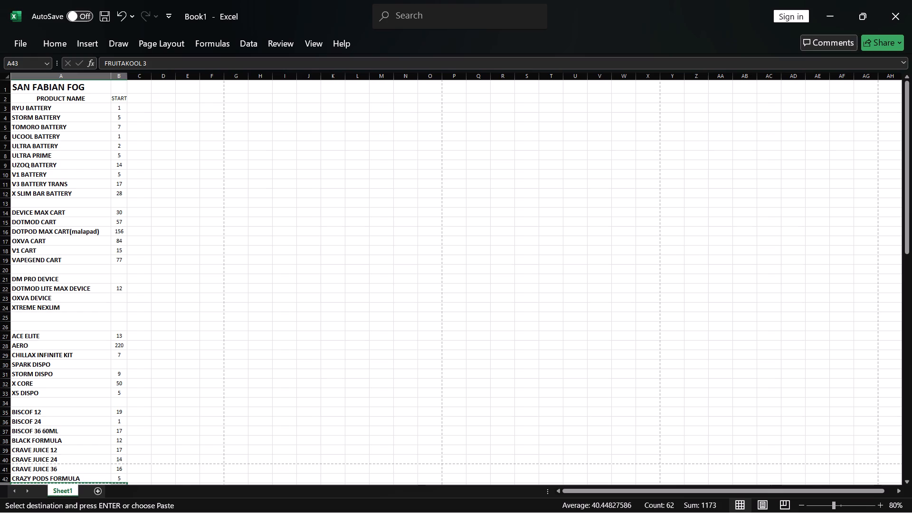
left_click(169, 97)
left_click(168, 110)
right_click(168, 110)
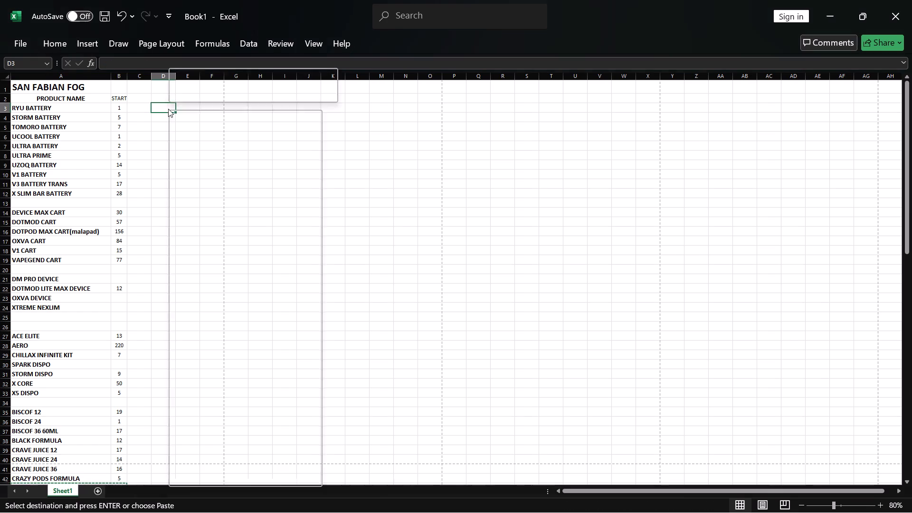
left_click(195, 198)
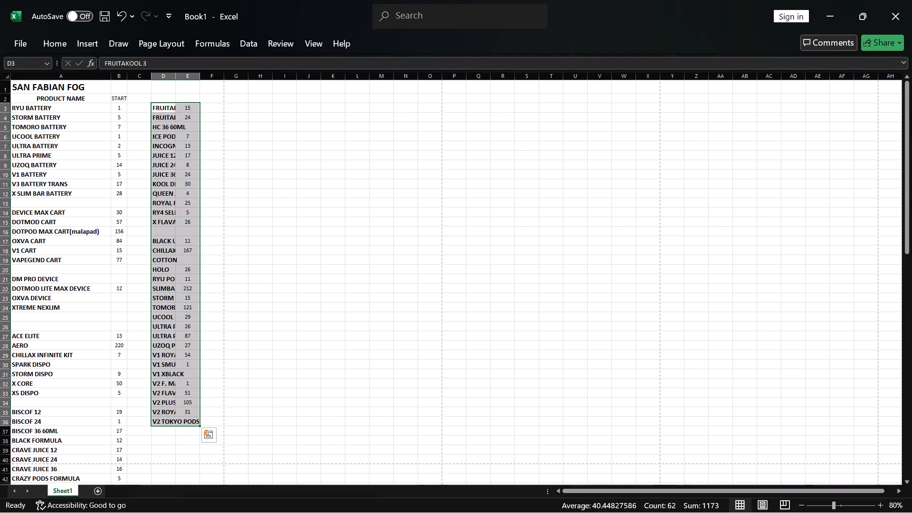
Widen column D so the moved product names fit.
left_click_drag(175, 78, 227, 88)
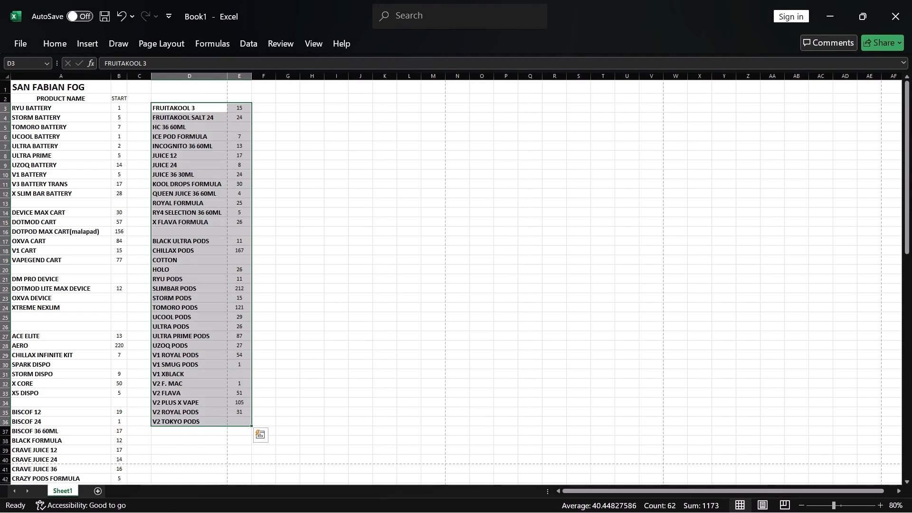
left_click(304, 147)
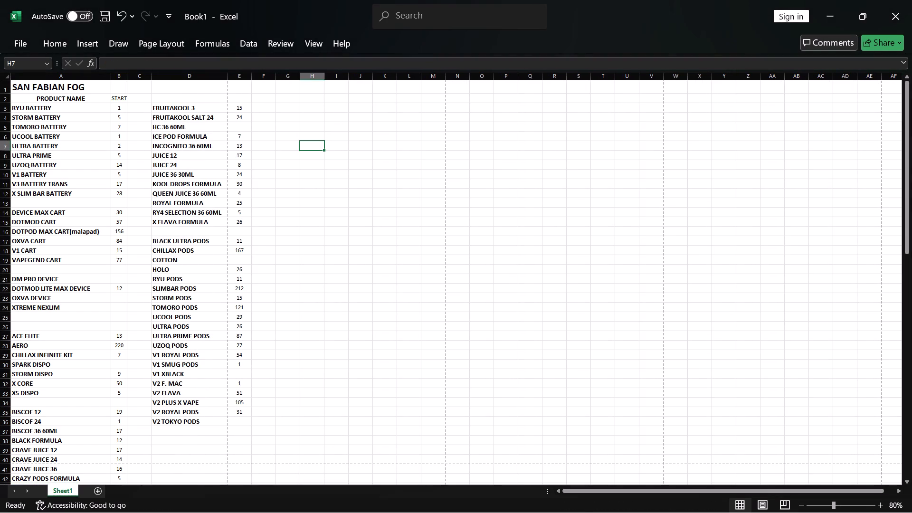
Apply all borders to the first product block, A3:B42, from RYU BATTERY to CRAZY PODS FORMULA.
left_click_drag(41, 106, 116, 477)
left_click(64, 45)
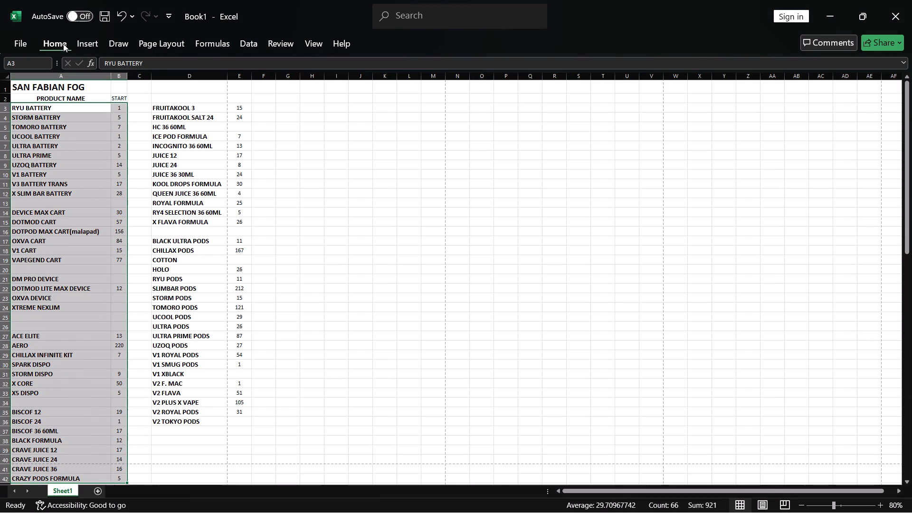
left_click(132, 80)
left_click(150, 182)
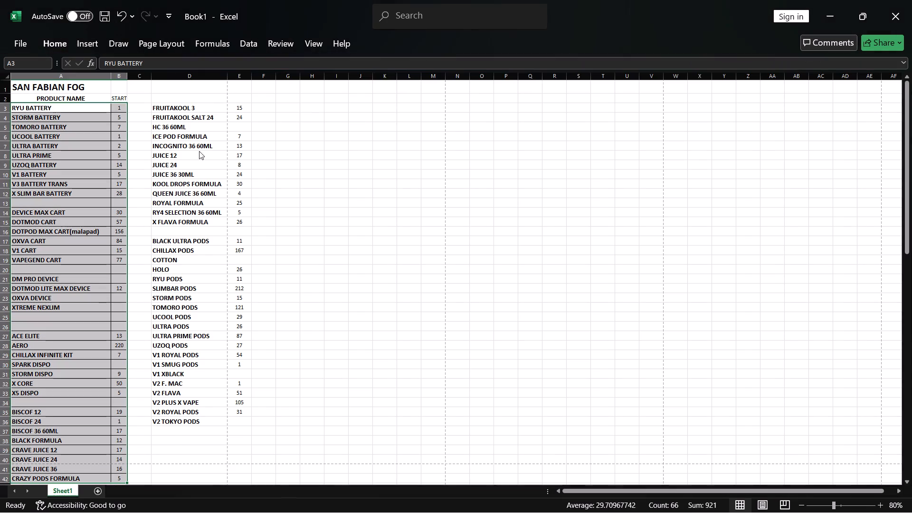
Apply all borders to the second product block, D3:E36, from FRUITAKOOL 3 to V2 TOKYO PODS.
left_click_drag(175, 108, 245, 140)
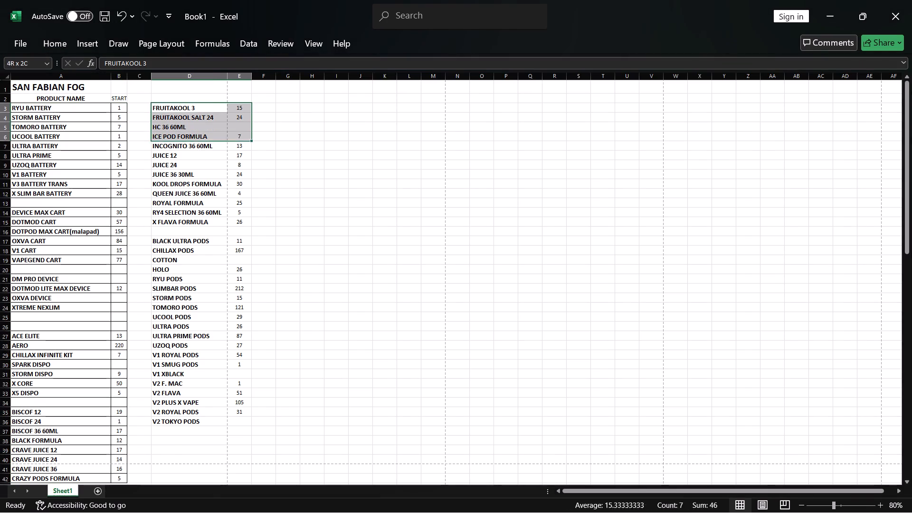
left_click_drag(245, 140, 247, 424)
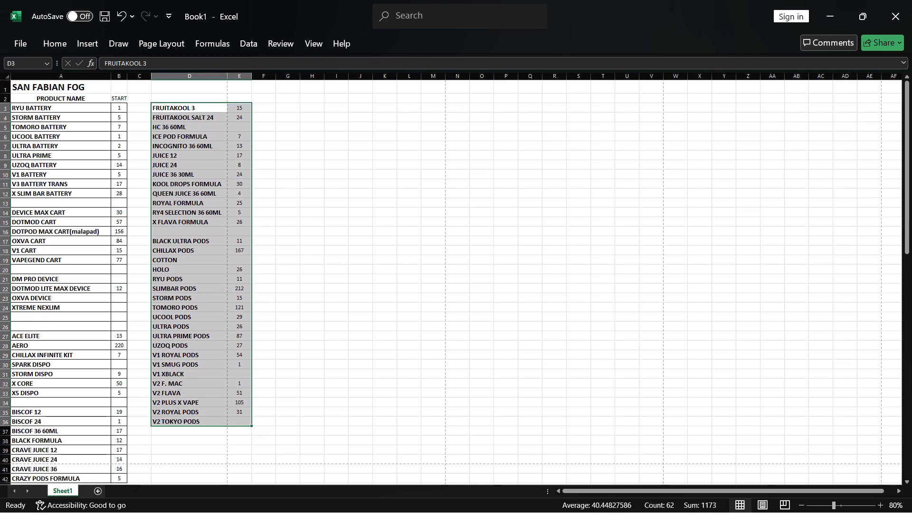
left_click(62, 44)
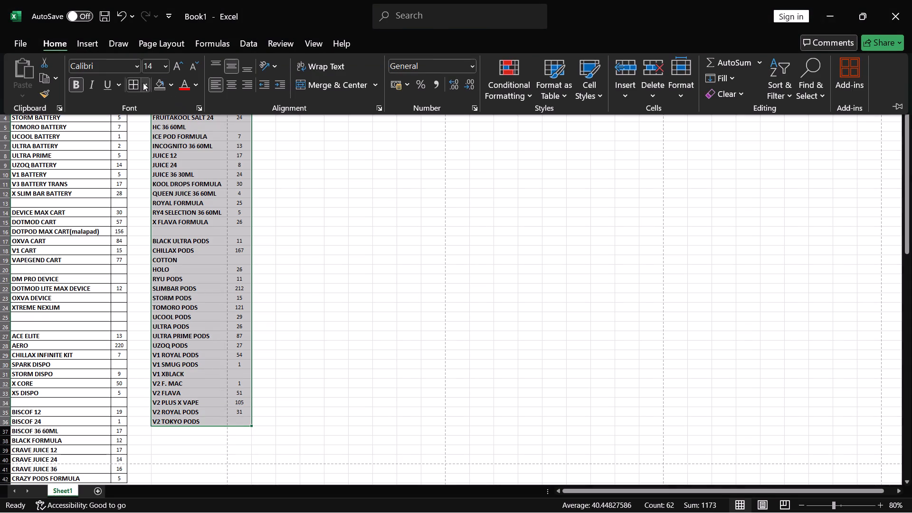
left_click(138, 82)
left_click(403, 272)
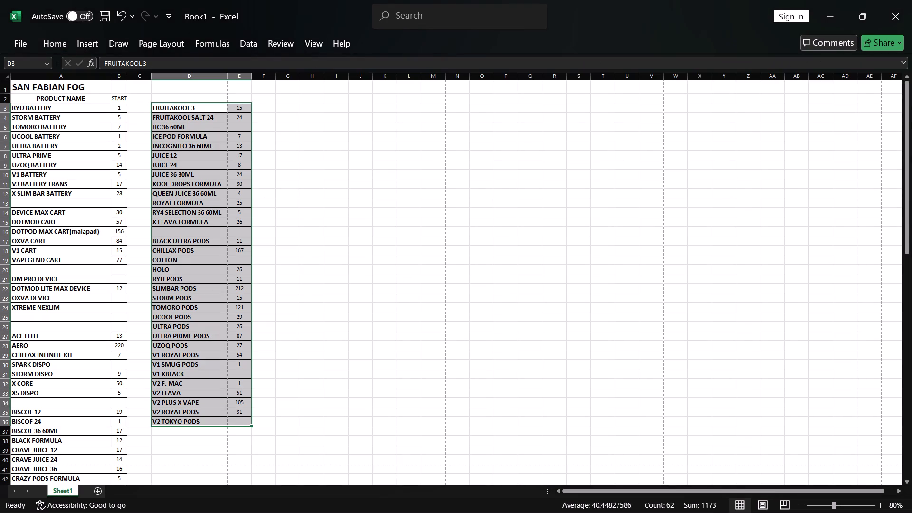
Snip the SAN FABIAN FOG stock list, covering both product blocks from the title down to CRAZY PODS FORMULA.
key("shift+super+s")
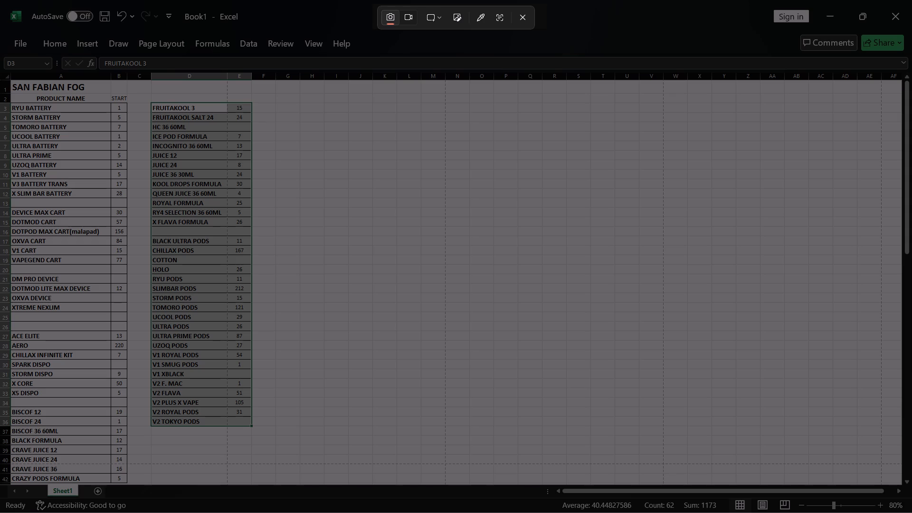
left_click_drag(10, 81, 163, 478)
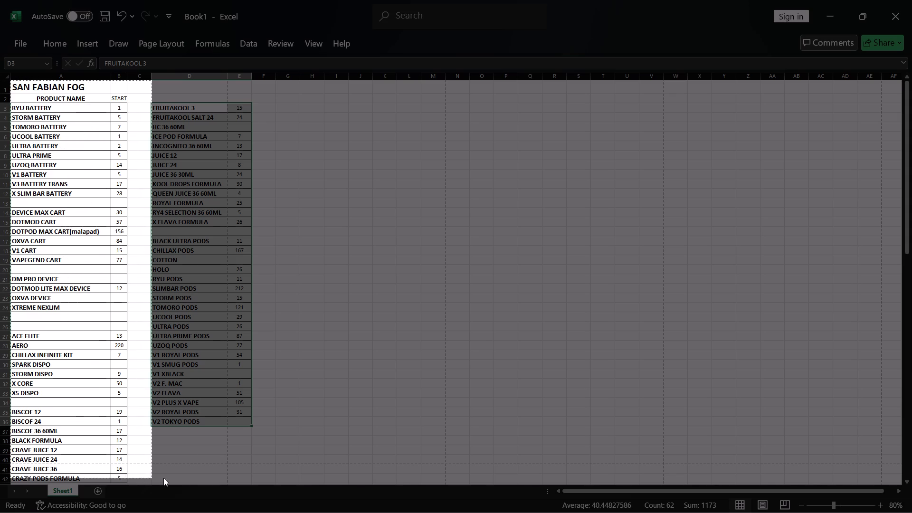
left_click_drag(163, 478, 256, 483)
Deselect the second block and retake the snip of the whole SAN FABIAN FOG stock list, columns A to E.
left_click(344, 150)
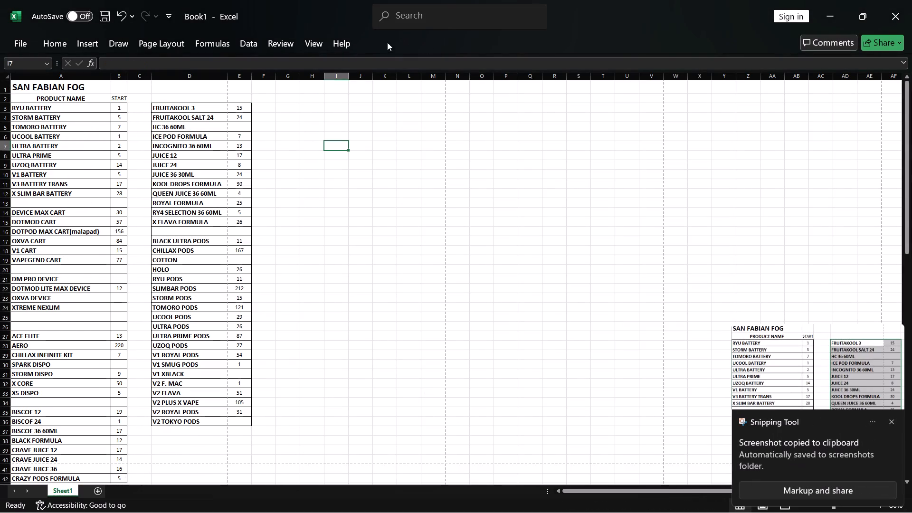
key("shift+super+s")
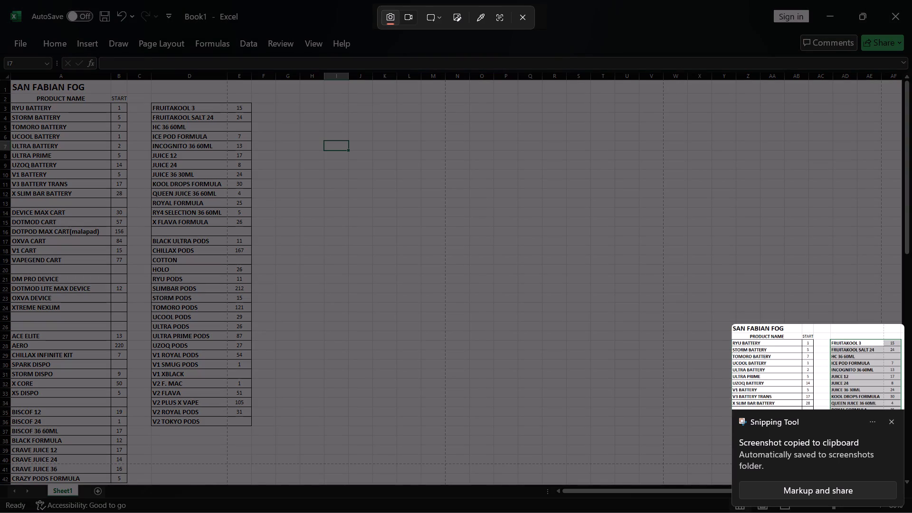
left_click_drag(11, 80, 286, 452)
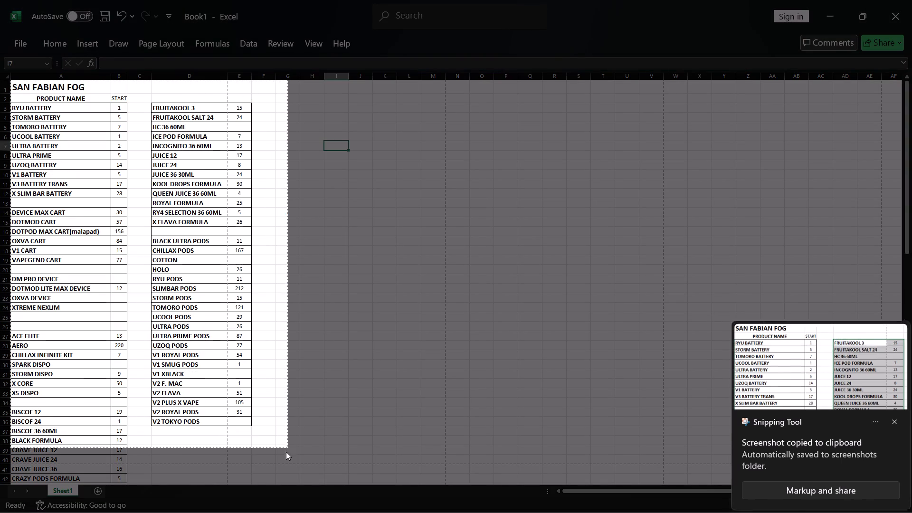
left_click_drag(286, 452, 266, 484)
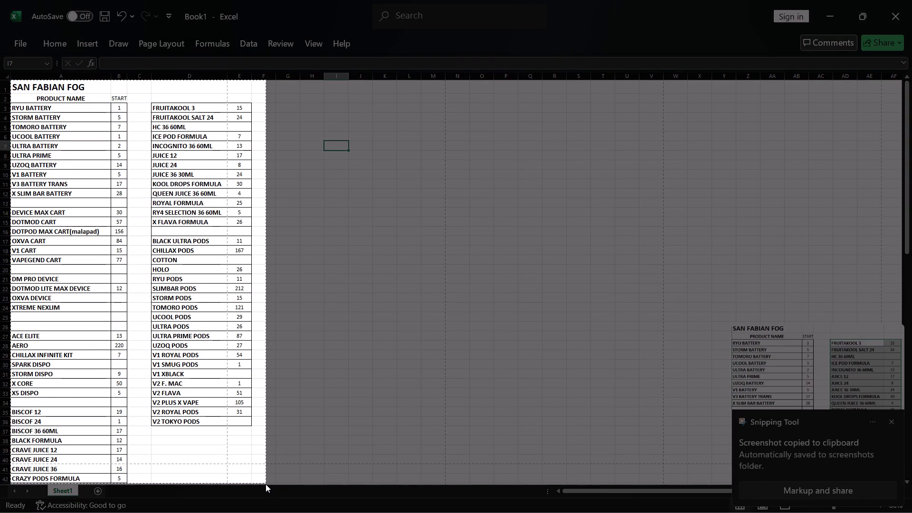
left_click_drag(266, 484, 258, 485)
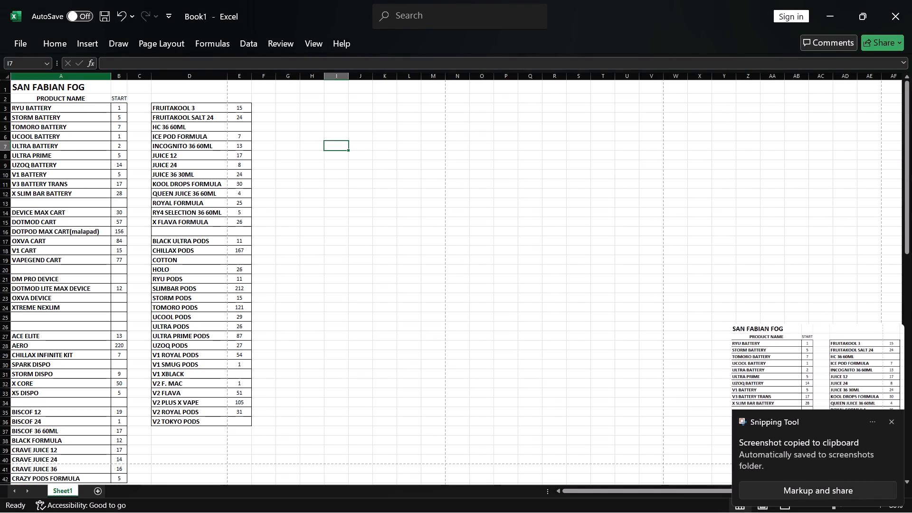
Delete columns A:E of Book1 to clear the SAN FABIAN FOG list.
left_click_drag(49, 76, 237, 93)
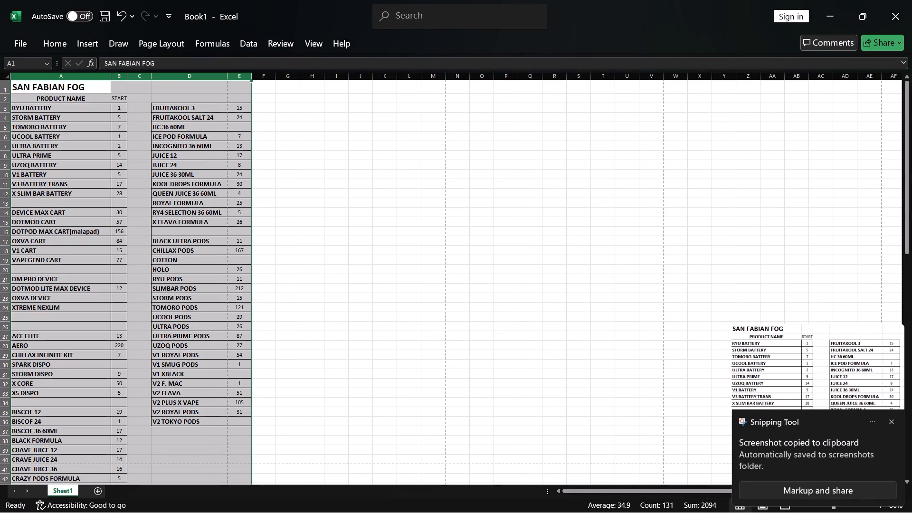
right_click(193, 79)
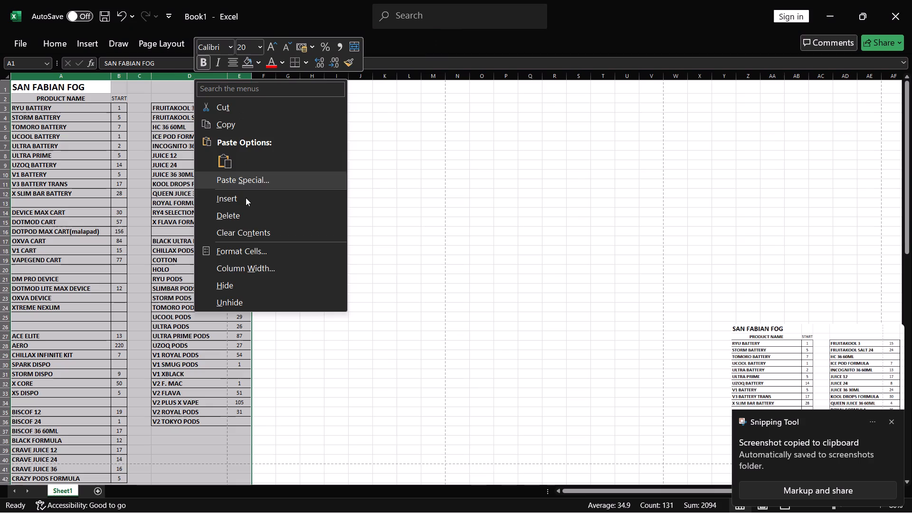
left_click(246, 213)
left_click(315, 206)
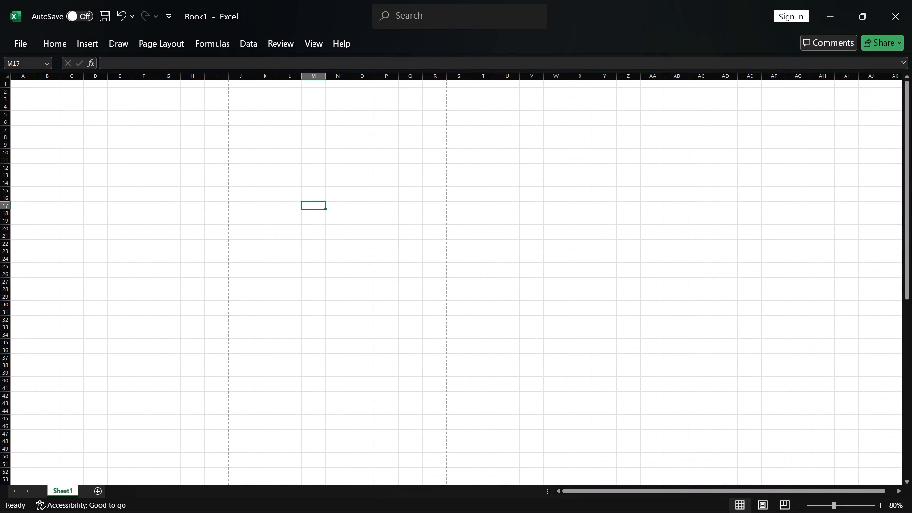
Minimize Book1 and close the SAN FABIAN FOG 101526 workbook.
left_click(831, 16)
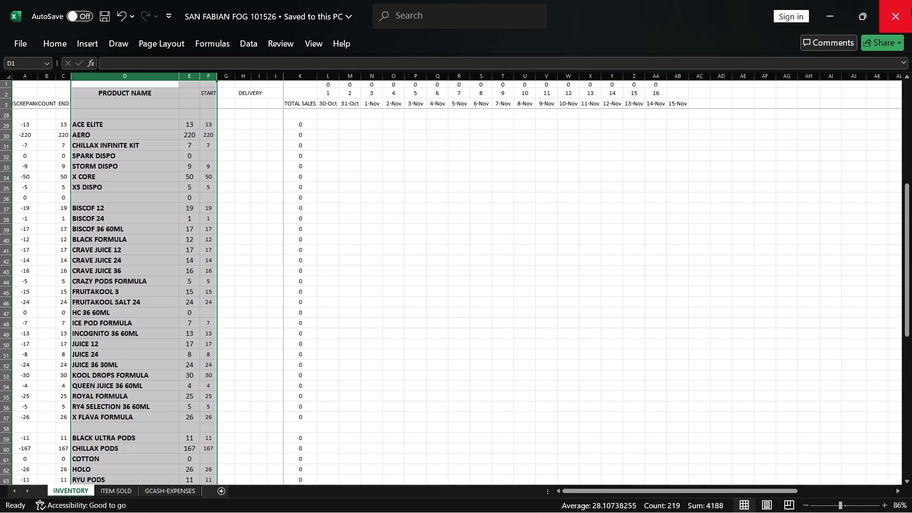
left_click(911, 9)
Open the MANGALDAN FOG workbook from the branch inventory folder.
triple_click(752, 101)
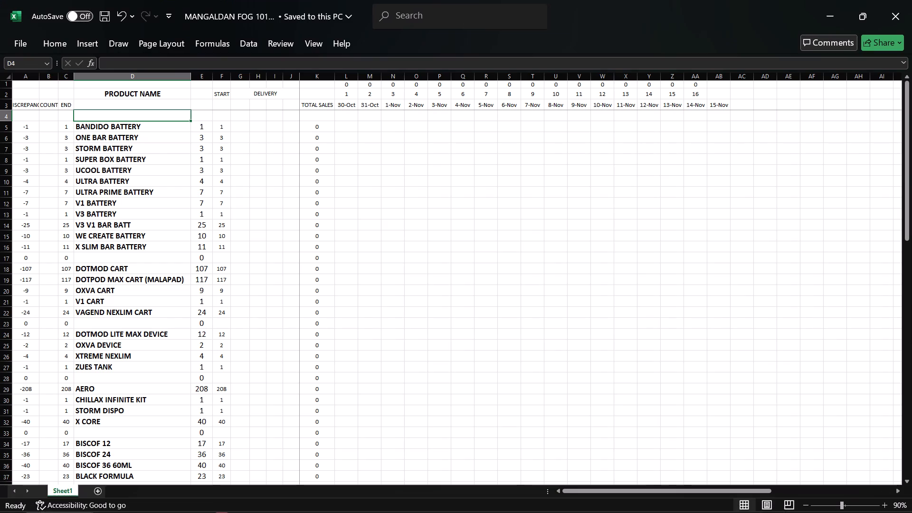
Copy columns D:F, product names through START, from the MANGALDAN FOG workbook into Book1 starting at A1.
left_click_drag(141, 77, 143, 77)
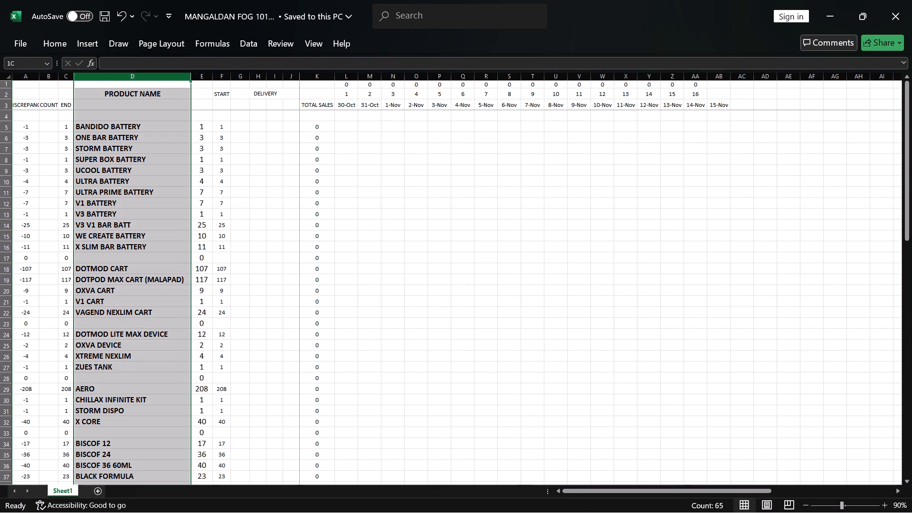
left_click_drag(143, 77, 216, 85)
right_click(171, 77)
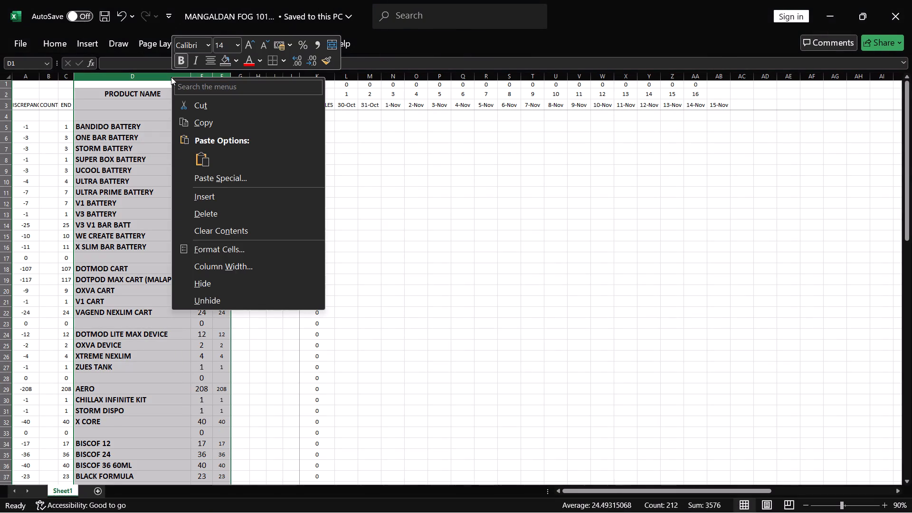
left_click(217, 124)
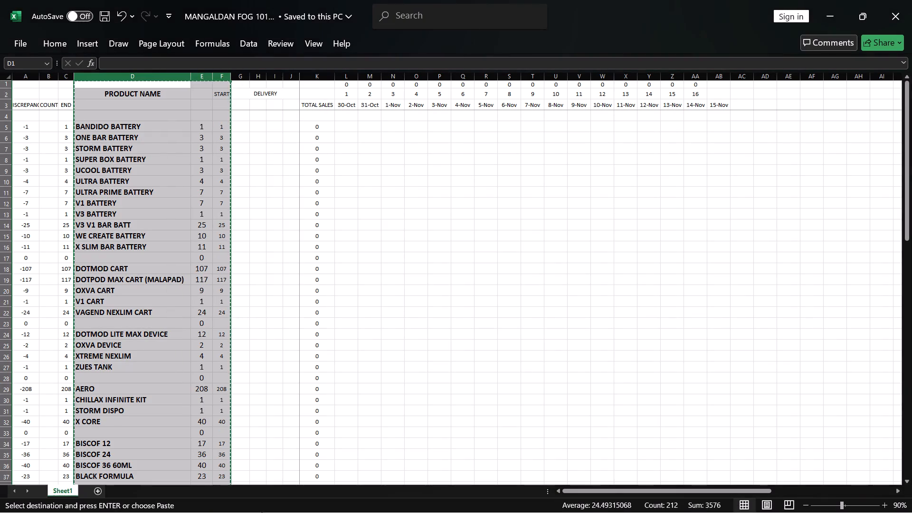
left_click(221, 505)
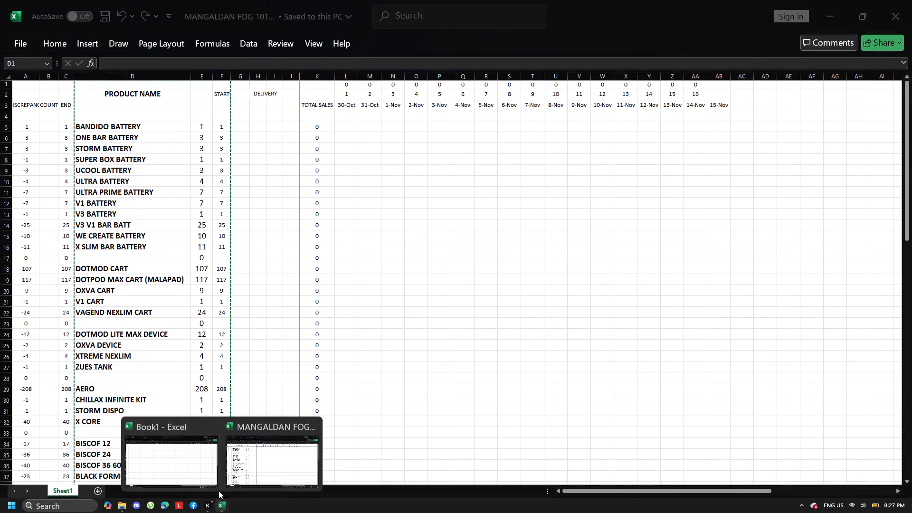
left_click(177, 453)
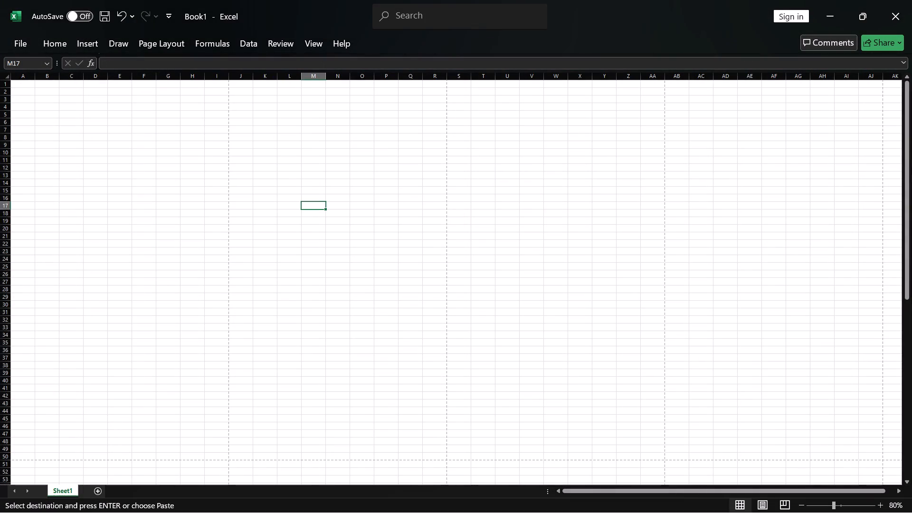
left_click(25, 85)
key("ctrl+v")
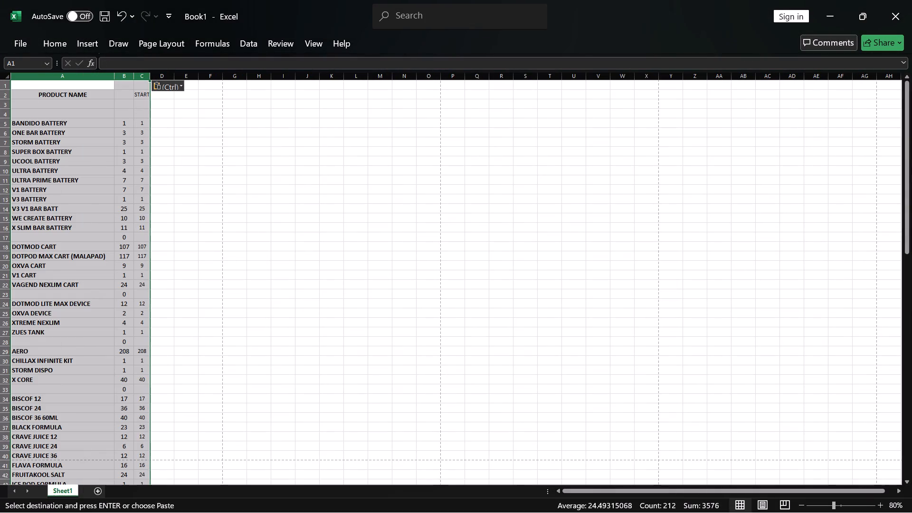
Delete the blank rows 3 and 4 beneath the PRODUCT NAME header in Book1.
left_click_drag(0, 105, 2, 114)
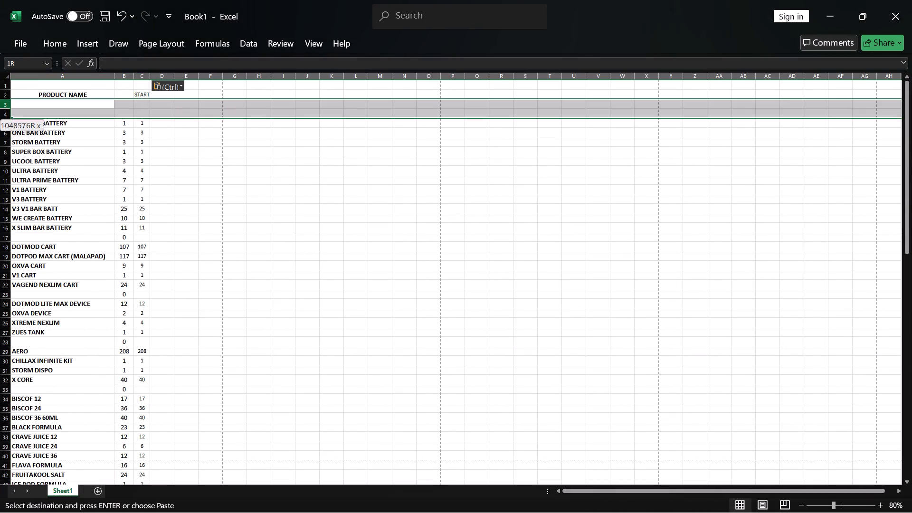
left_click_drag(2, 114, 2, 115)
right_click(2, 105)
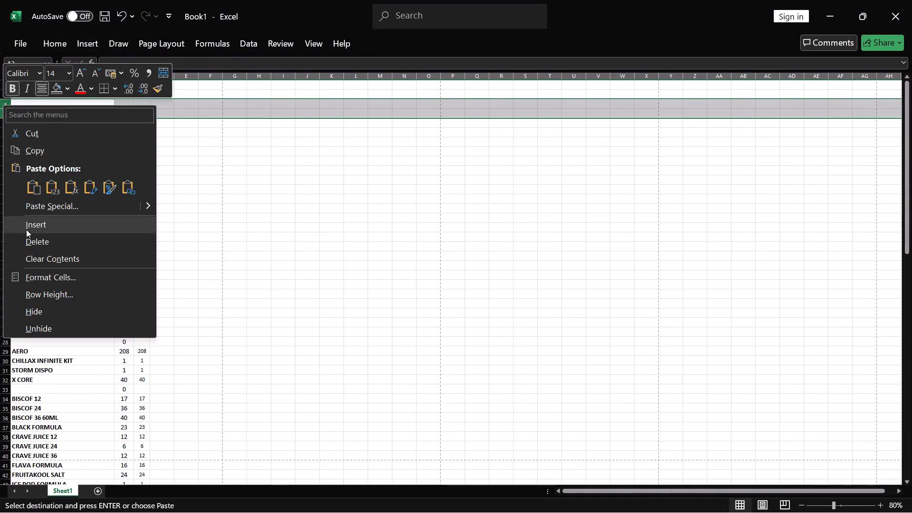
left_click(38, 239)
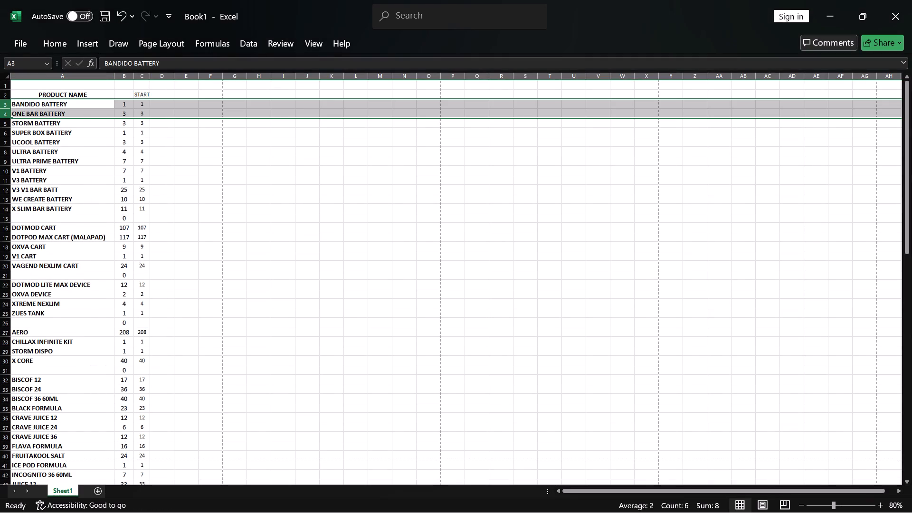
Enter MANGALDAN FOG as the title in cell A1 and enlarge its font by three increments.
left_click(74, 87)
type("MANGALDAN FOG")
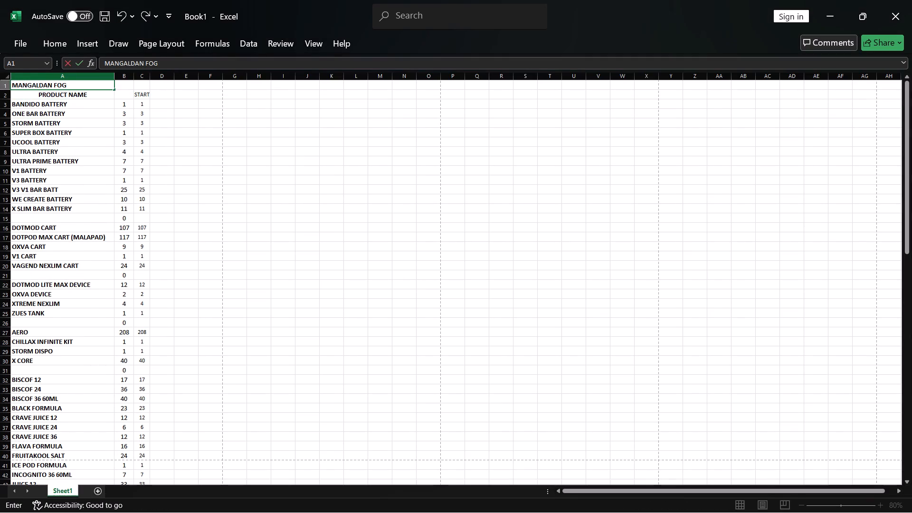
left_click(246, 127)
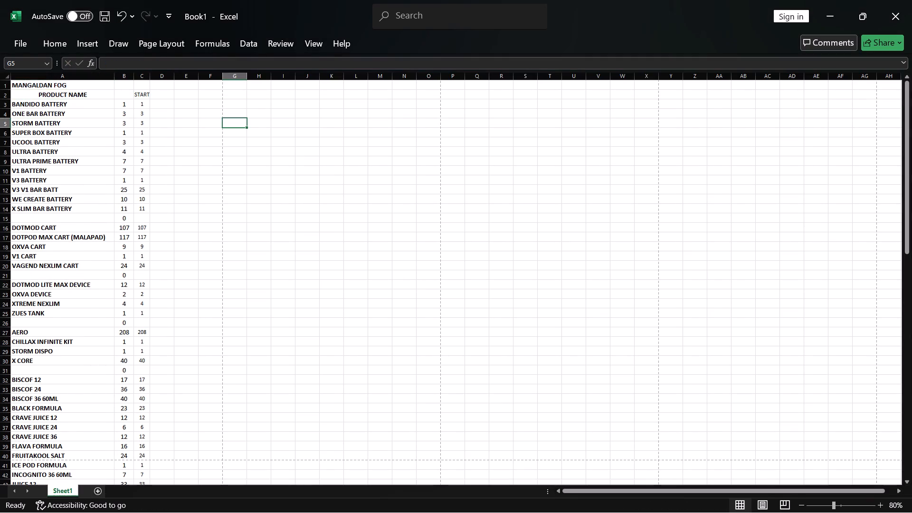
left_click(73, 87)
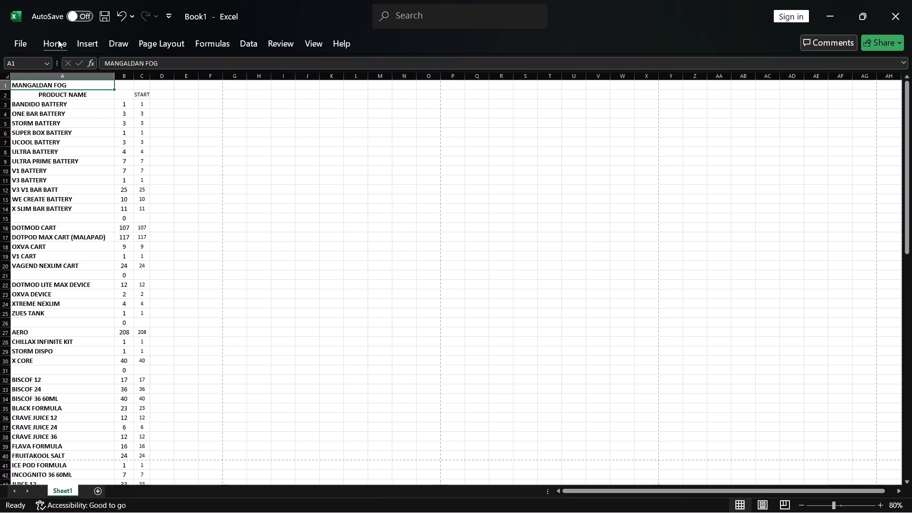
left_click(58, 40)
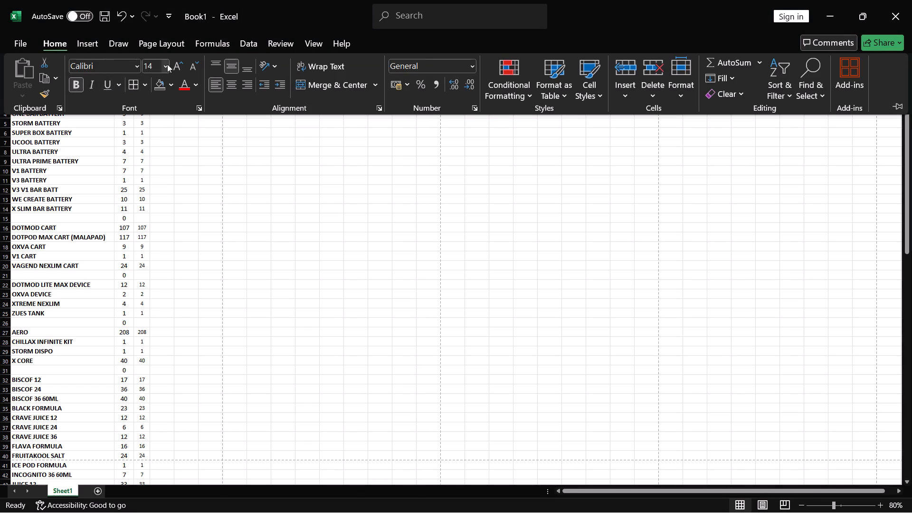
double_click(184, 67)
left_click(184, 68)
left_click(193, 273)
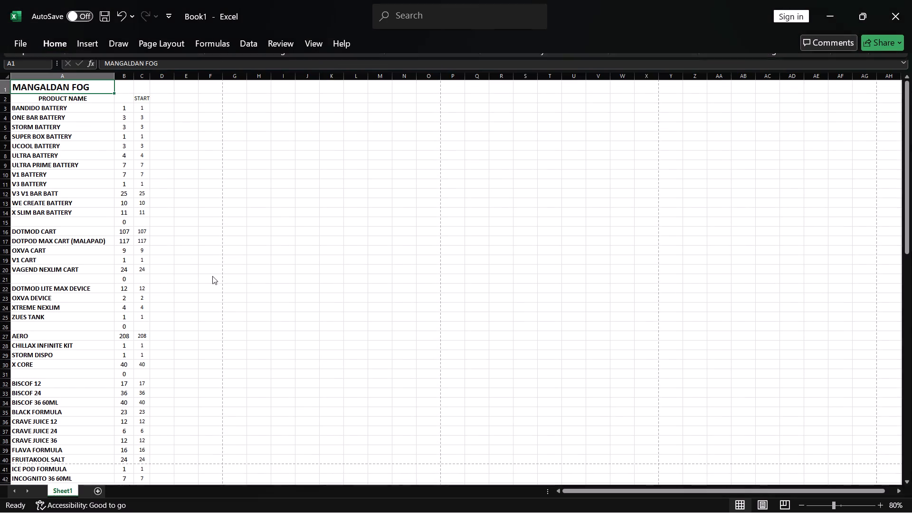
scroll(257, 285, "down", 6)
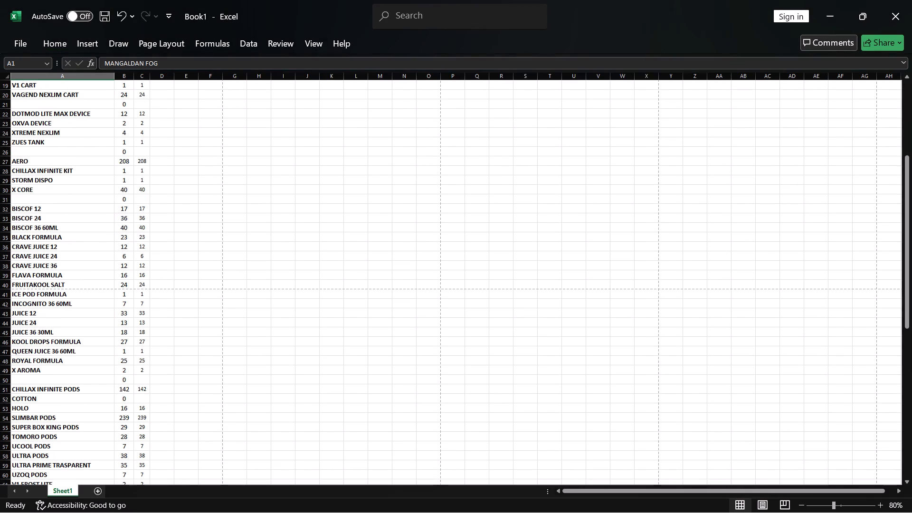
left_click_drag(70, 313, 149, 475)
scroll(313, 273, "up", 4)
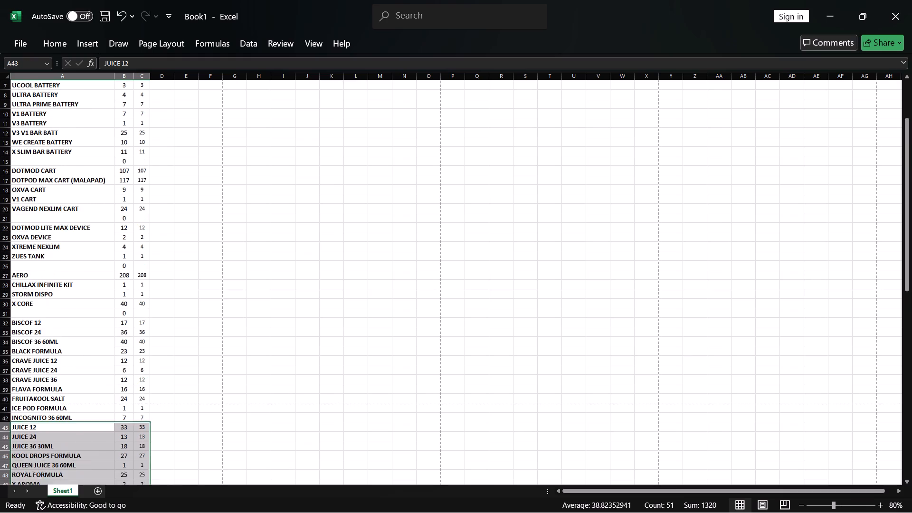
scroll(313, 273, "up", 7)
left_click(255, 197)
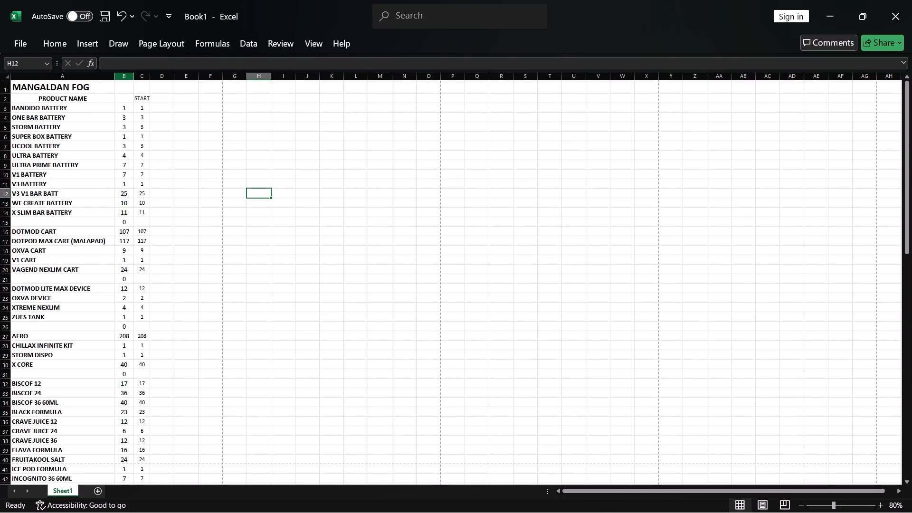
Delete the duplicate quantity column B, keeping the START quantities beside the product names.
left_click(125, 75)
right_click(125, 75)
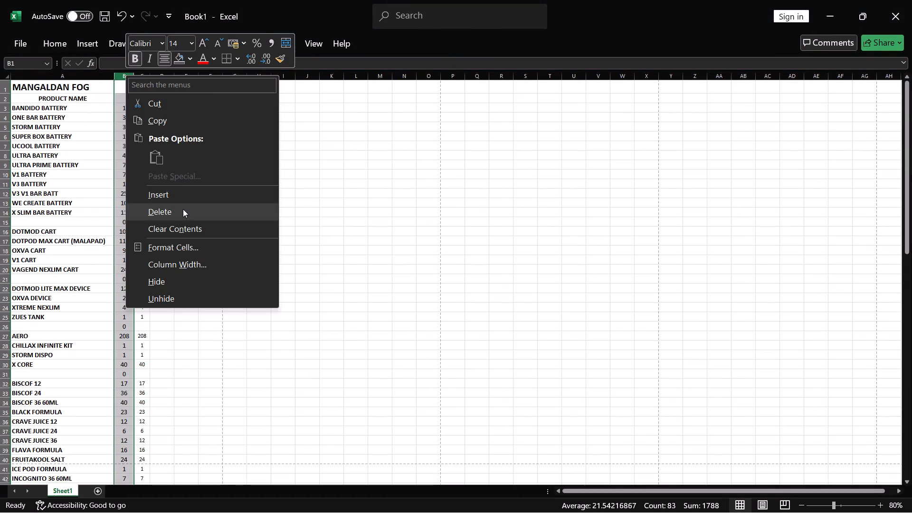
left_click(183, 211)
Cut the rows from JUICE 12 down to V2 XBLACK? with their quantities and paste them at D3.
scroll(288, 241, "down", 7)
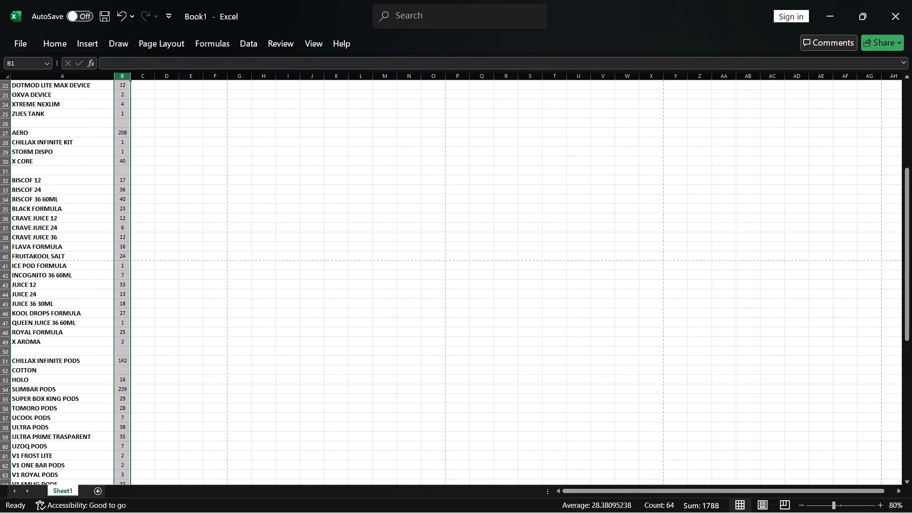
left_click_drag(26, 283, 123, 490)
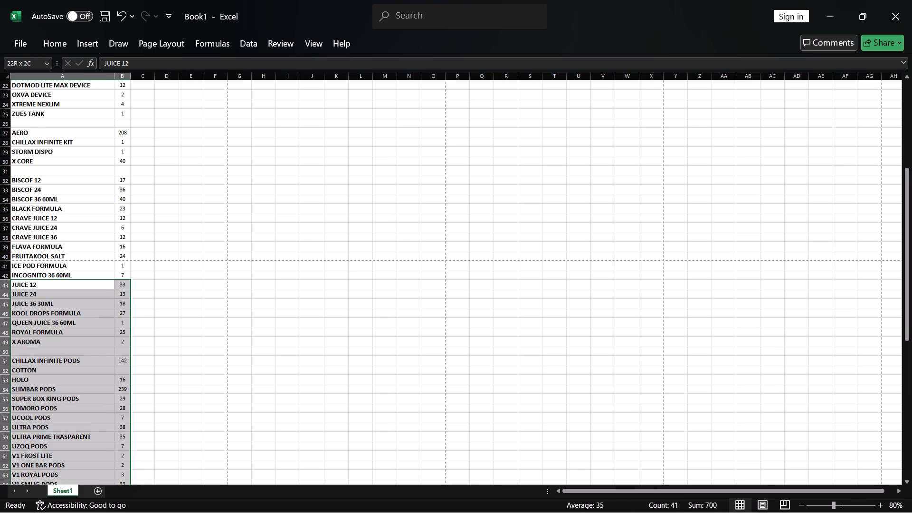
left_click_drag(123, 490, 127, 318)
right_click(103, 250)
left_click(153, 145)
scroll(213, 248, "up", 5)
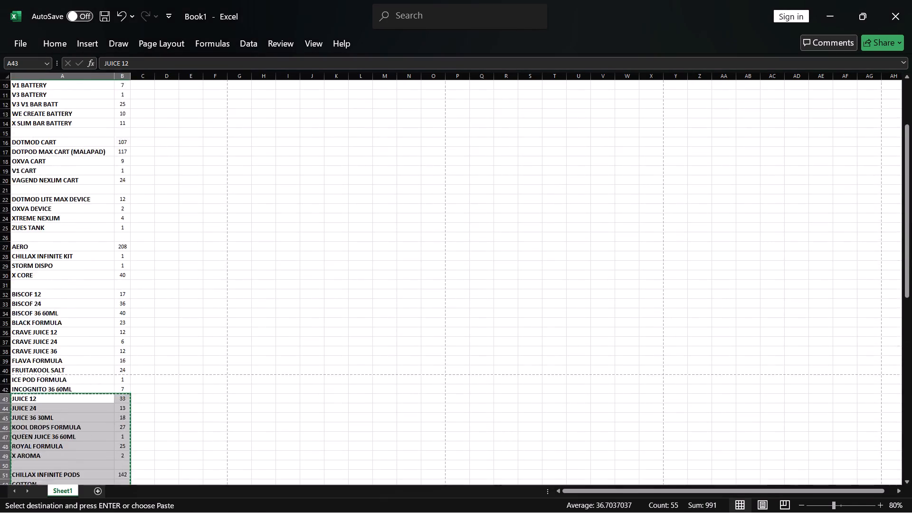
scroll(213, 248, "up", 13)
left_click(167, 104)
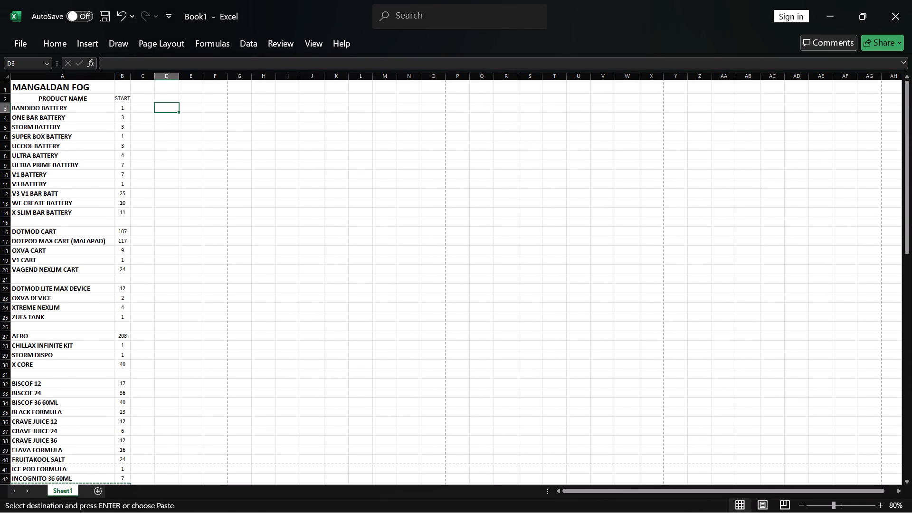
right_click(166, 108)
left_click(190, 189)
Widen column D so the full product names of the second block fit.
left_click_drag(180, 74, 218, 84)
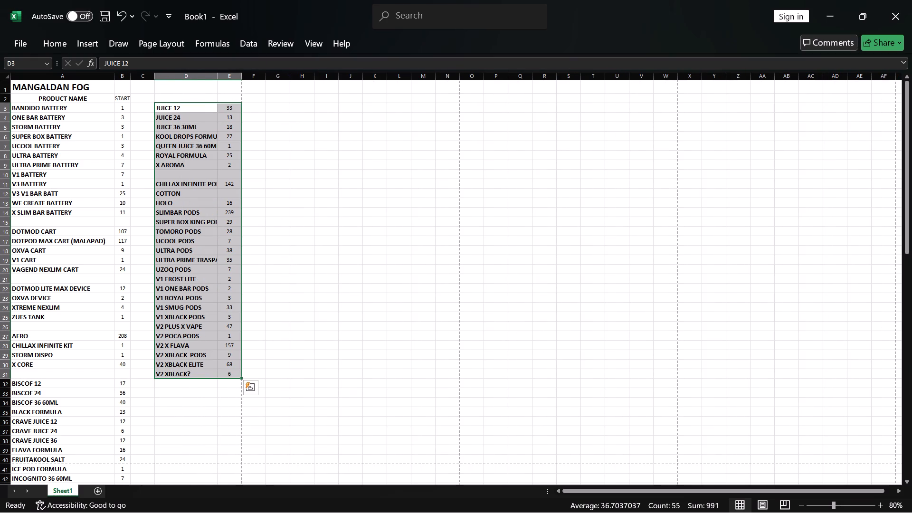
left_click_drag(218, 76, 242, 82)
left_click(315, 211)
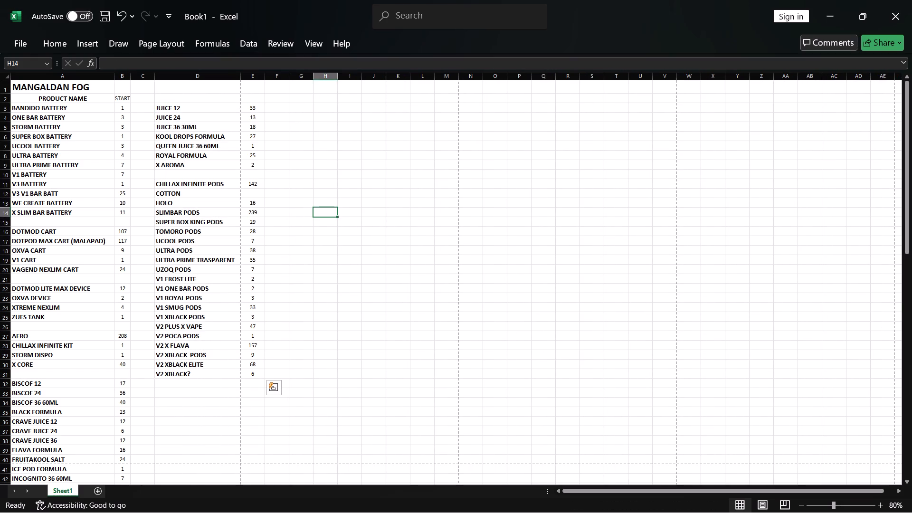
Apply all borders to the first product block, A3:B42, from BANDIDO BATTERY to INCOGNITO 36 60ML.
left_click_drag(56, 107, 107, 482)
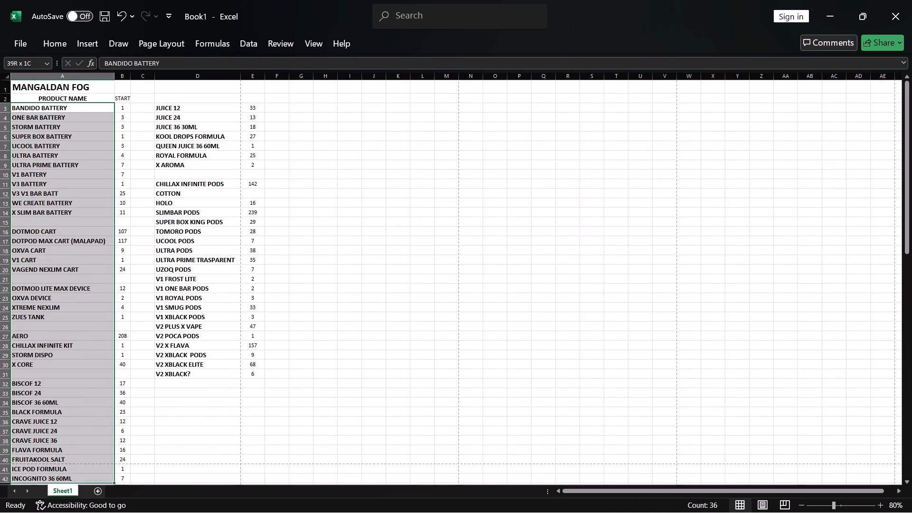
left_click_drag(107, 482, 118, 426)
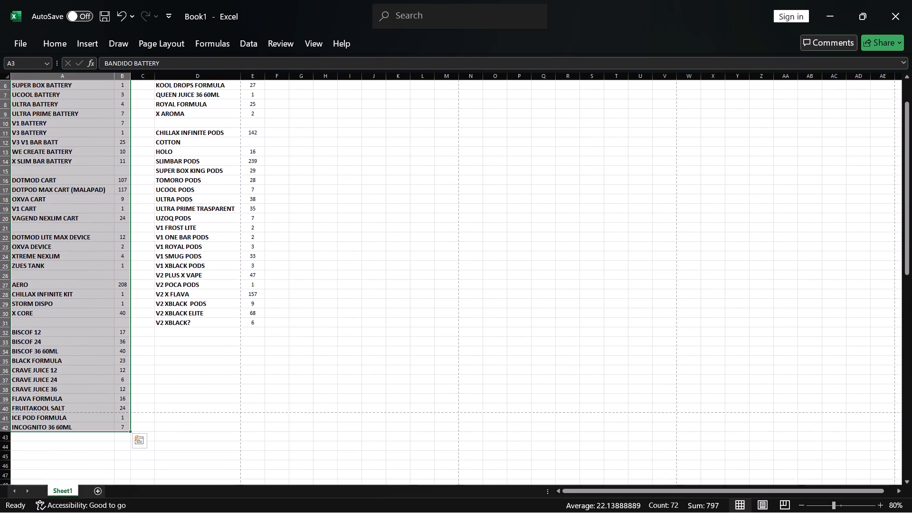
left_click(62, 47)
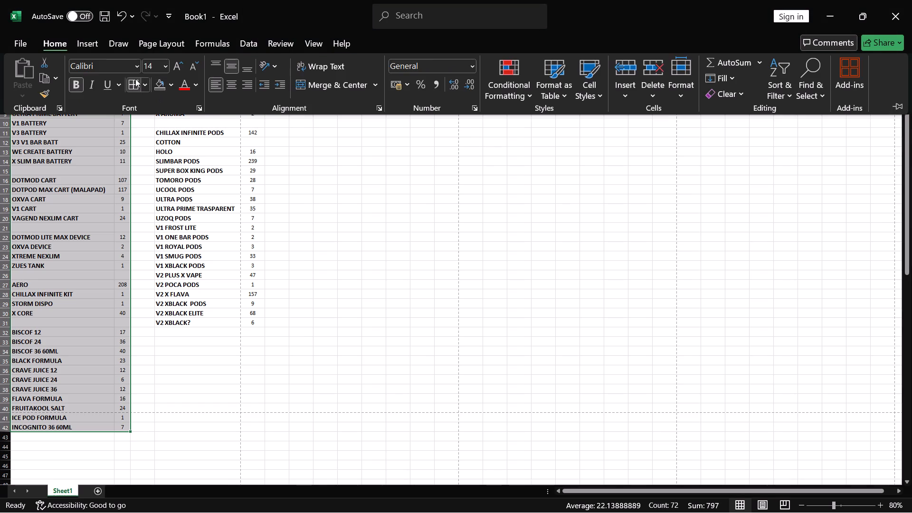
left_click(133, 80)
left_click(207, 203)
Apply all borders to the second product block, D3:E31, from JUICE 12 to V2 XBLACK?.
left_click_drag(182, 110, 272, 136)
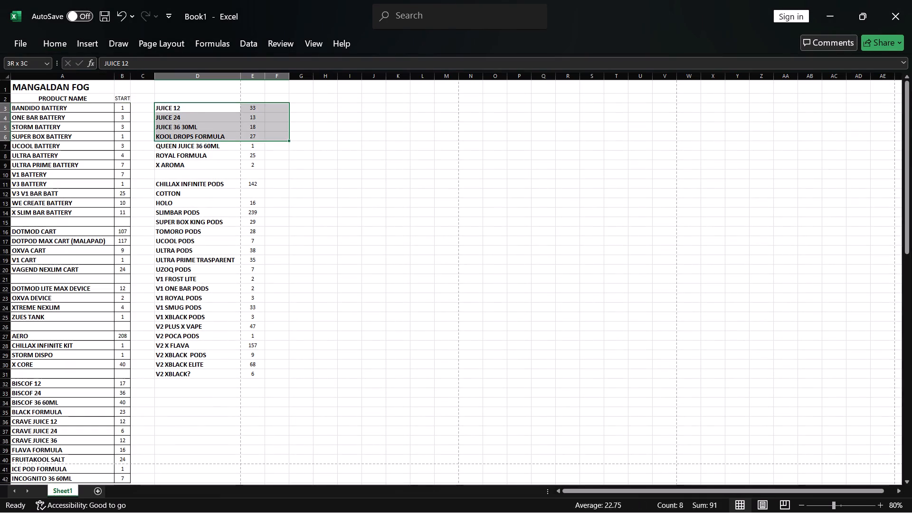
left_click_drag(272, 136, 260, 375)
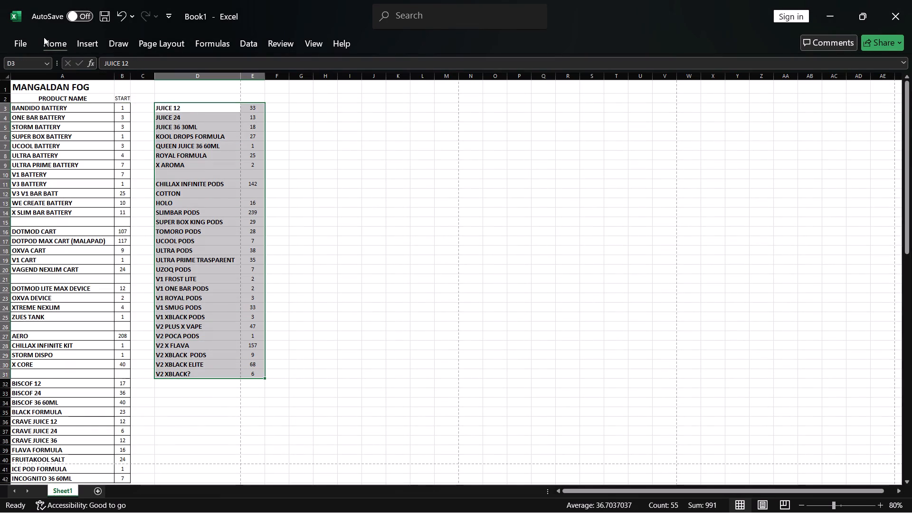
left_click(53, 42)
left_click(137, 79)
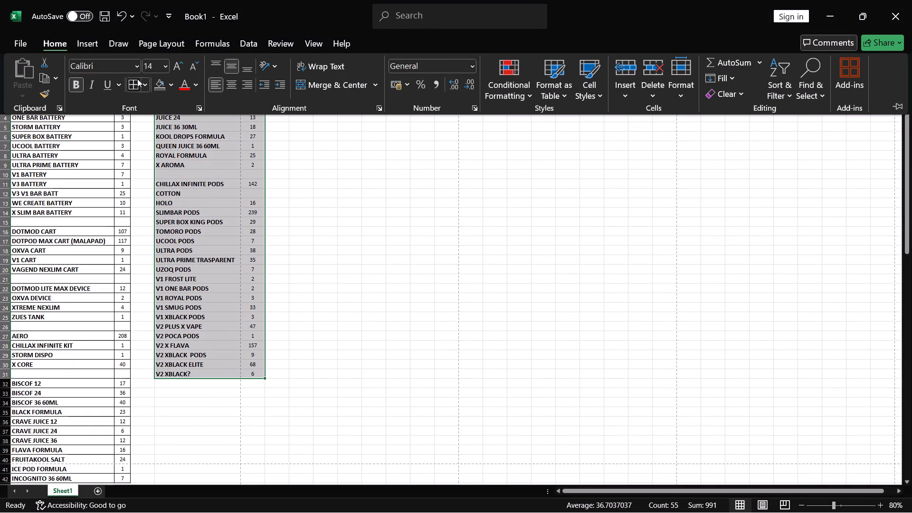
left_click(431, 334)
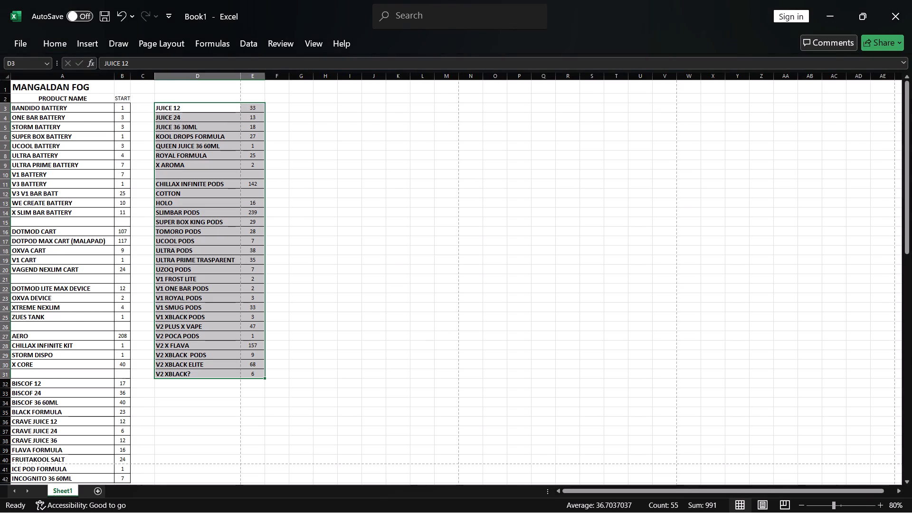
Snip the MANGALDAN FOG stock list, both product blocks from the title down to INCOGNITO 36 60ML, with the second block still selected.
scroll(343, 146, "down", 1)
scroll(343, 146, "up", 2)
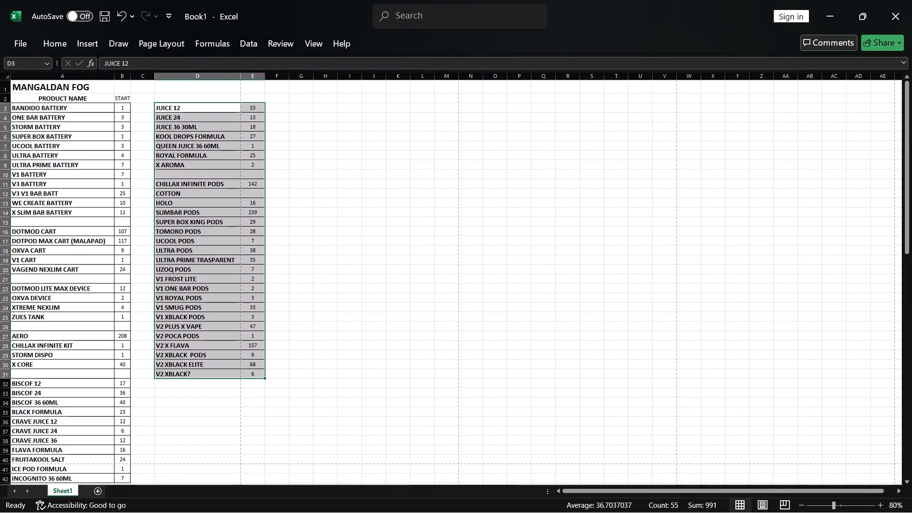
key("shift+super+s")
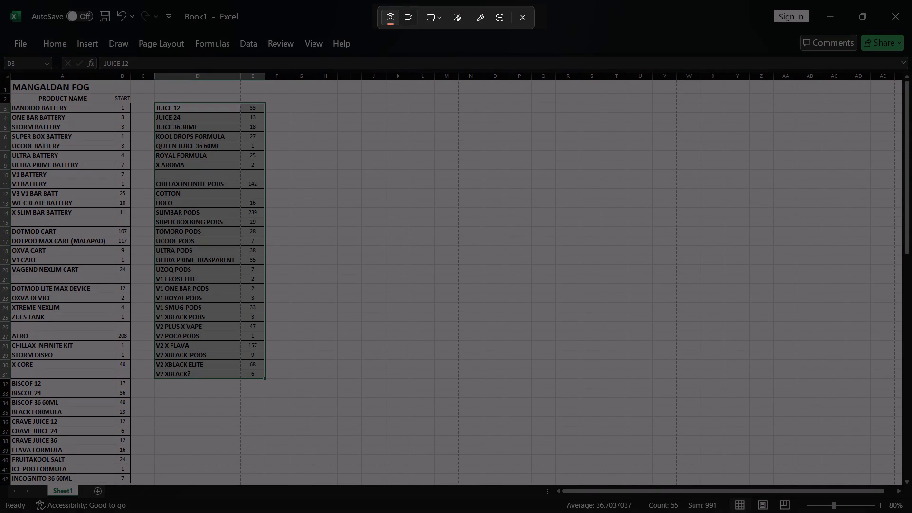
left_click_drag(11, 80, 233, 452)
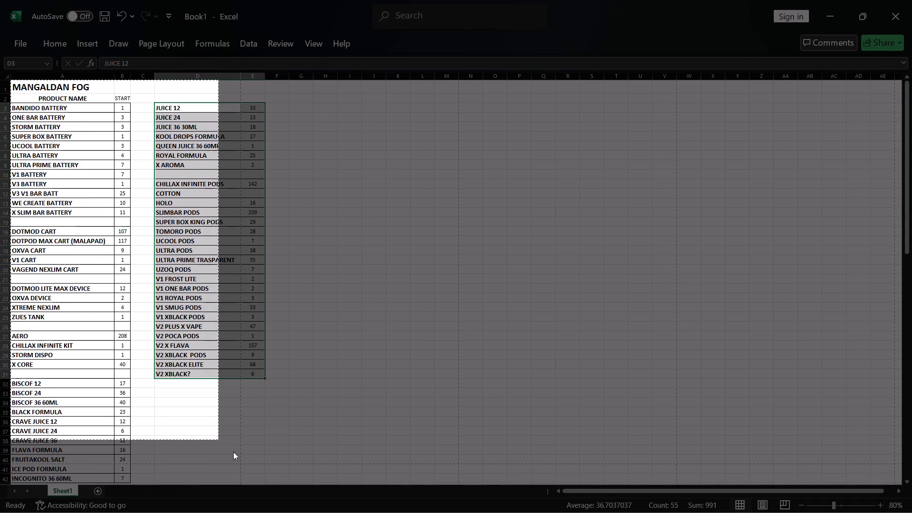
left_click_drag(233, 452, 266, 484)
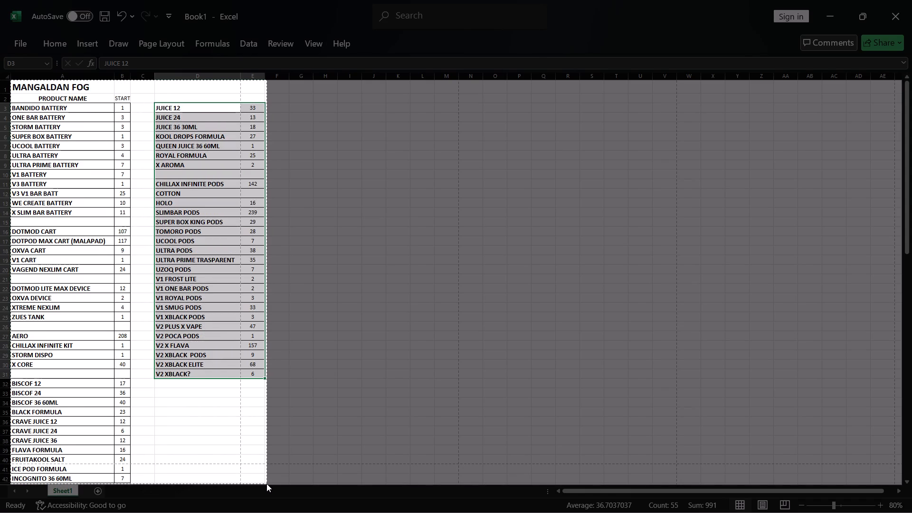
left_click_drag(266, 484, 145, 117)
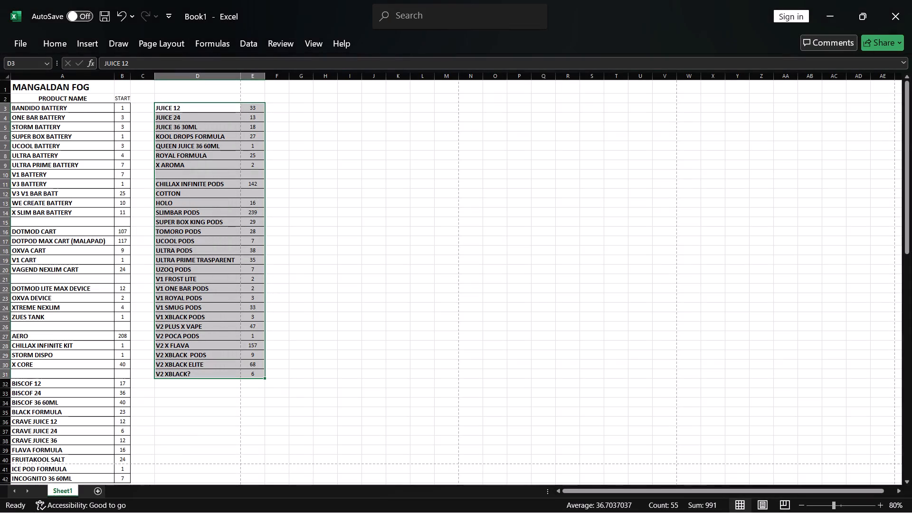
Deselect the second product block and snip the whole MANGALDAN FOG list again, from the title down to INCOGNITO 36 60ML, covering columns A to E.
left_click(461, 142)
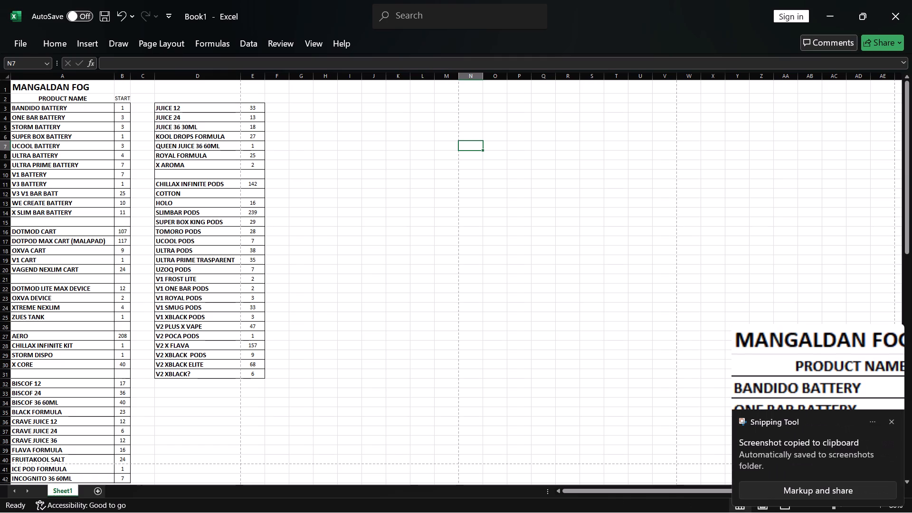
key("shift+super+s")
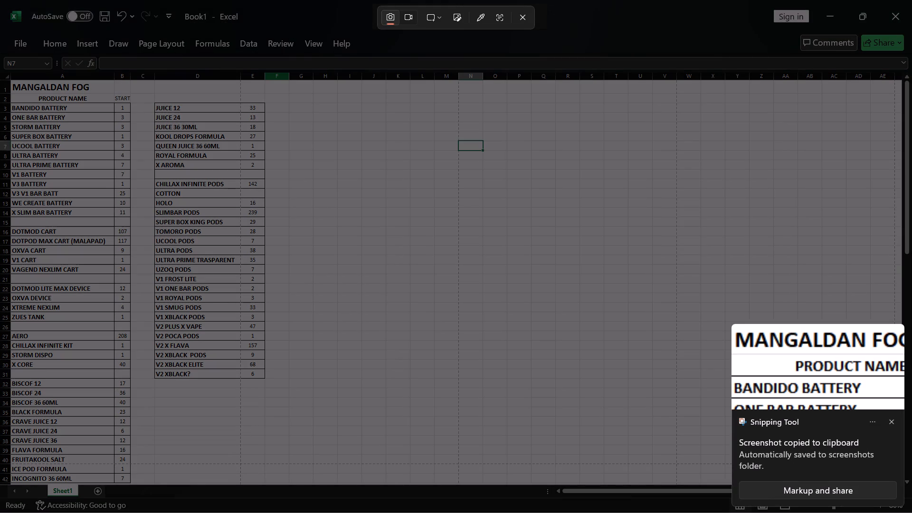
left_click_drag(12, 80, 237, 433)
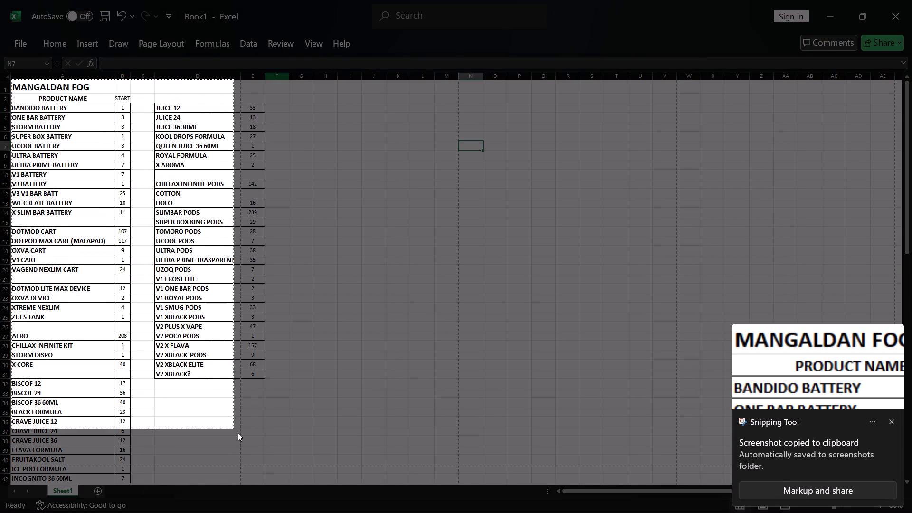
left_click_drag(237, 433, 268, 484)
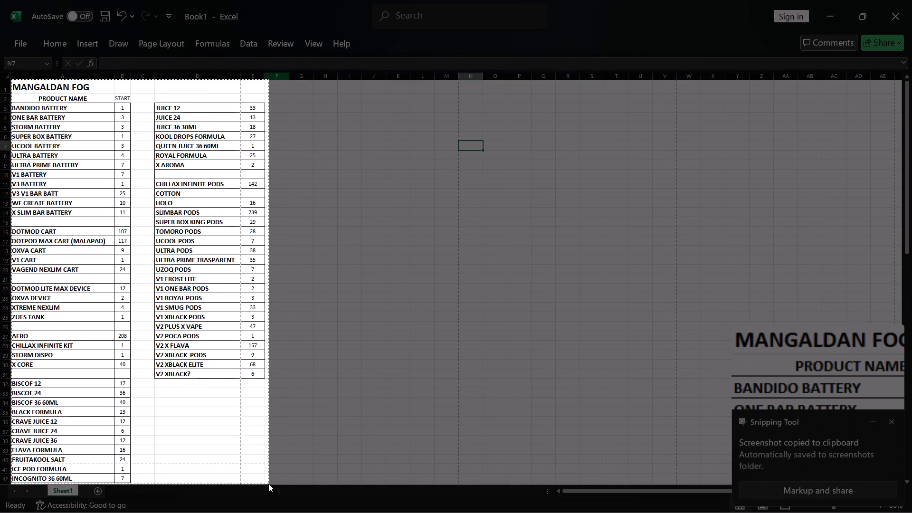
left_click_drag(268, 484, 268, 481)
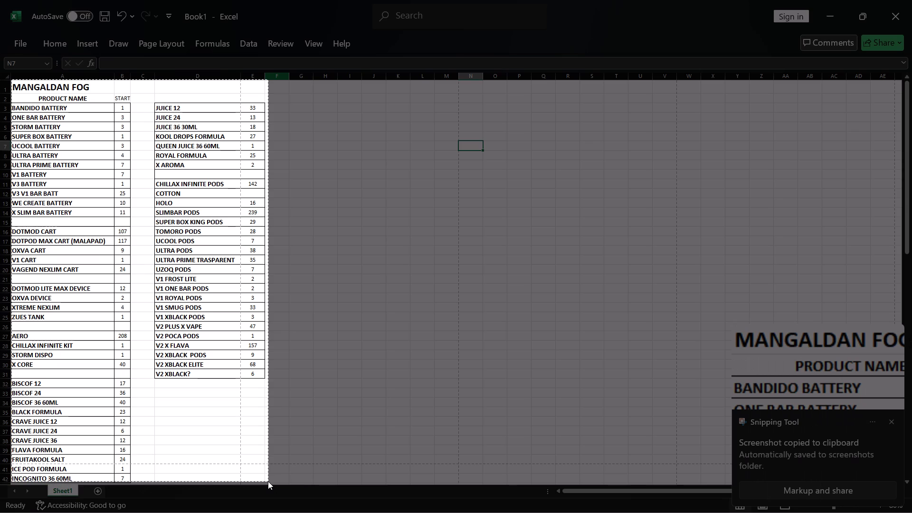
Finish the snip of the MANGALDAN FOG list, ending it just below INCOGNITO 36 60ML and covering columns A to E.
left_click_drag(268, 481, 268, 484)
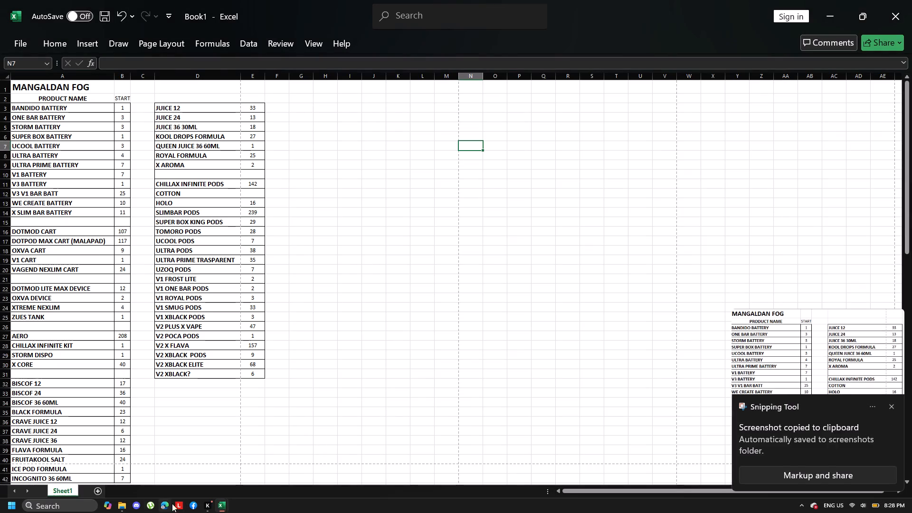
Switch to Facebook and open the Messenger chat with Jest.
left_click(196, 503)
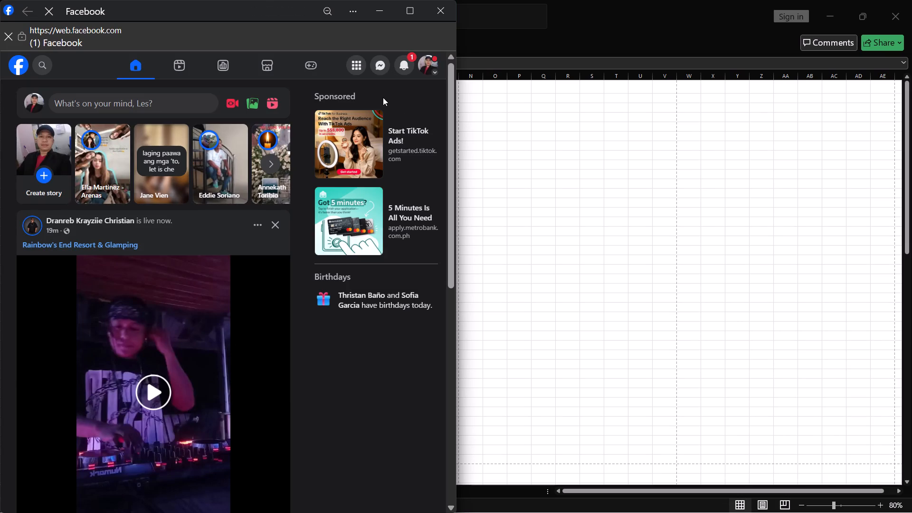
left_click(382, 60)
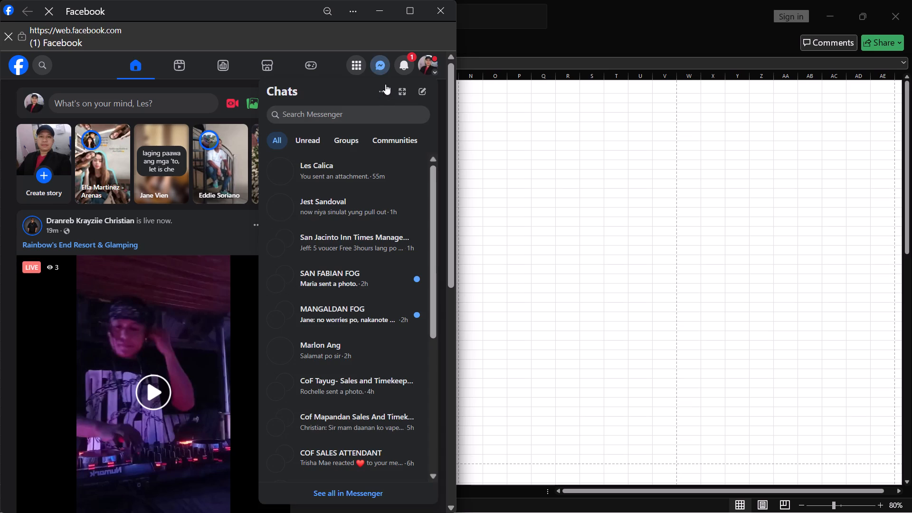
left_click(321, 207)
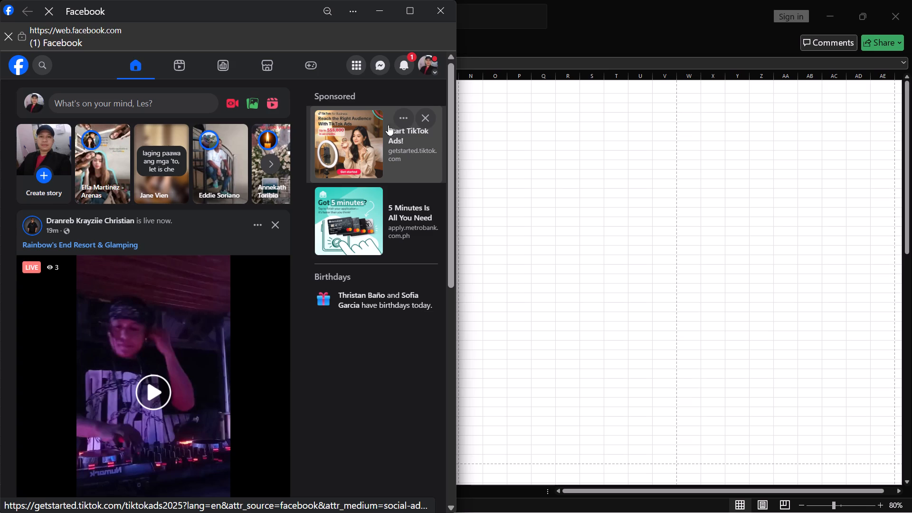
left_click(375, 68)
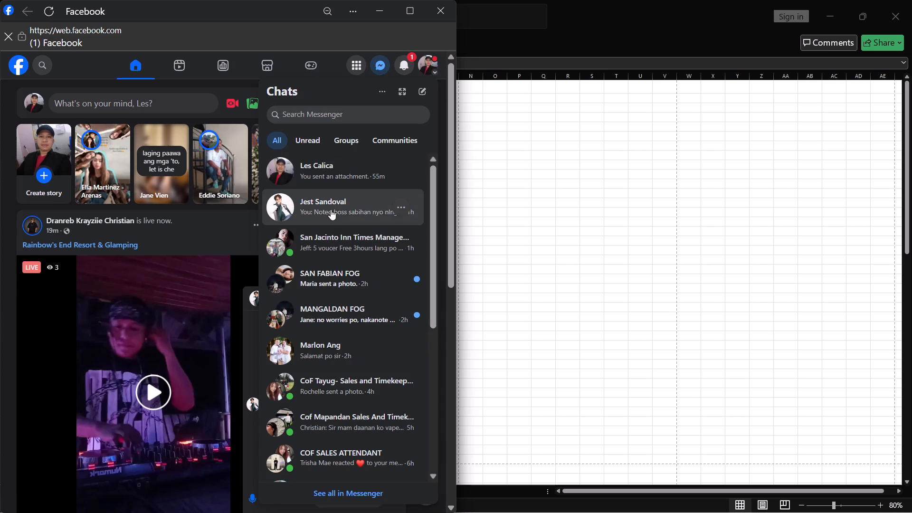
left_click(331, 209)
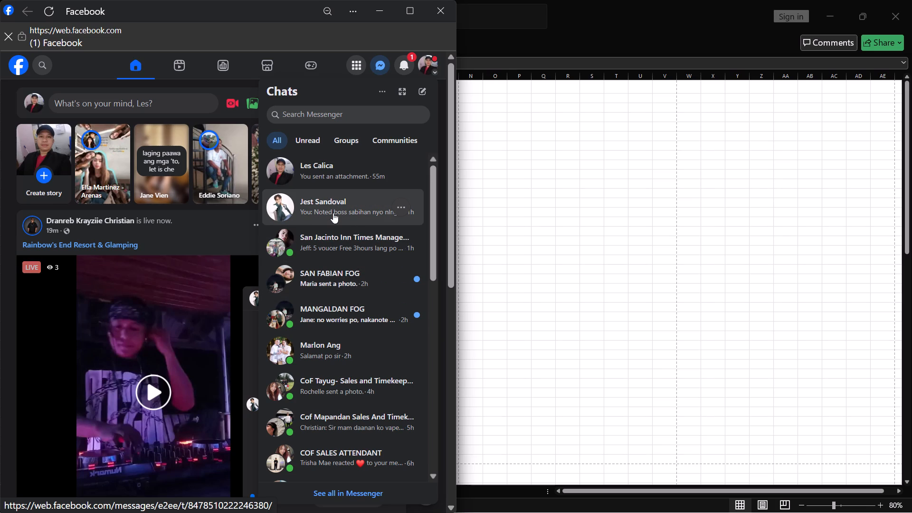
Close the Book1 workbook in Excel without saving it, and close the MANGALDAN FOG 101526 workbook as well.
left_click(611, 234)
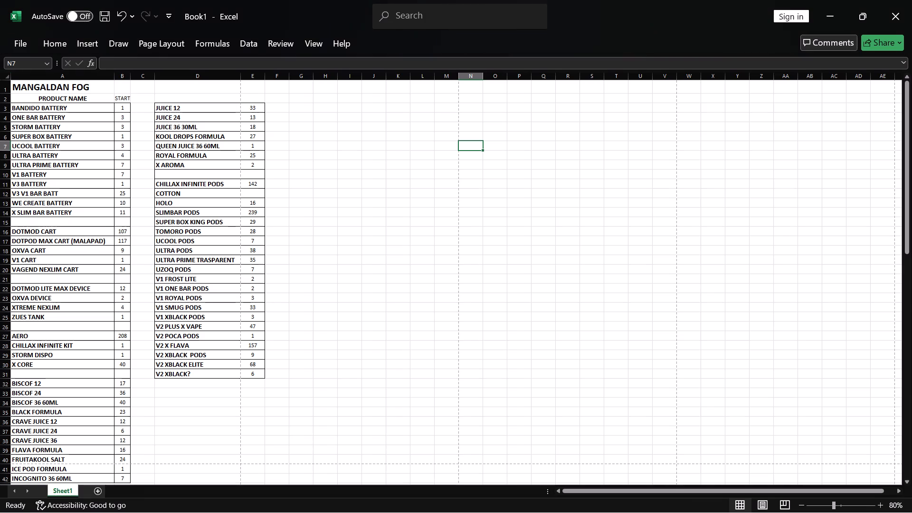
left_click(904, 10)
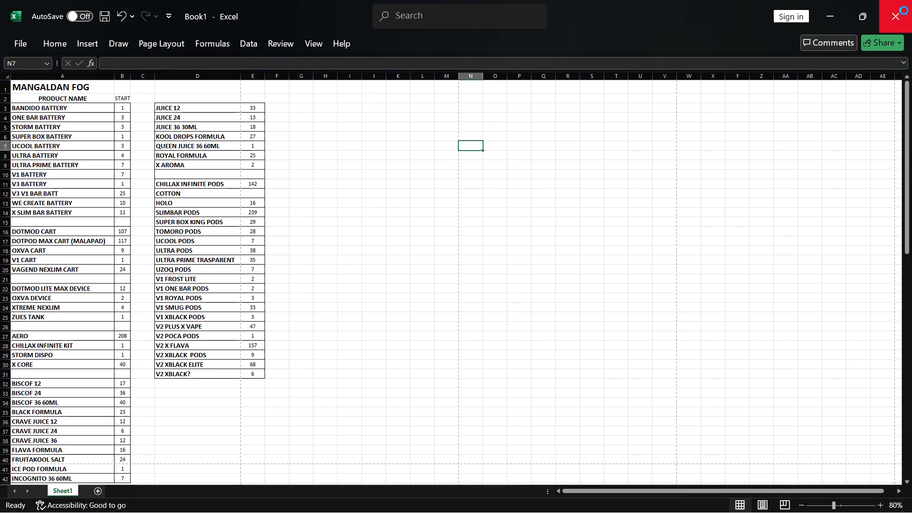
left_click(464, 277)
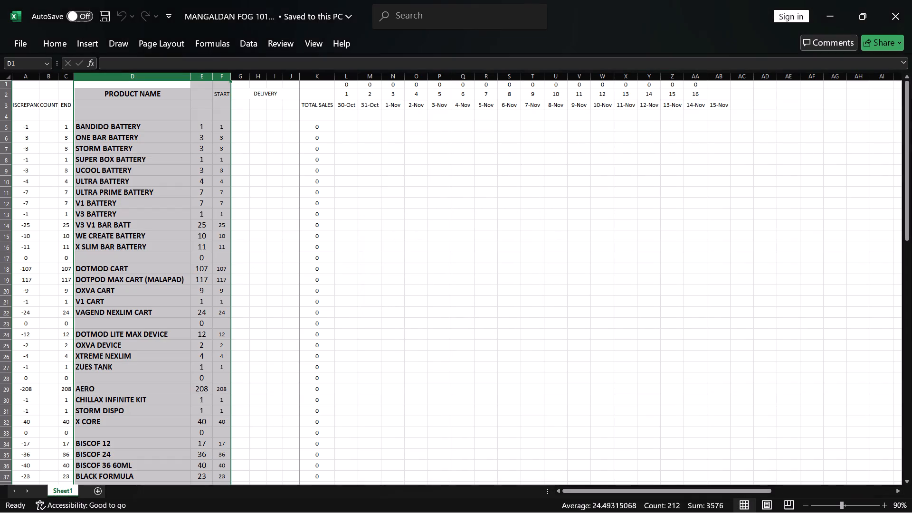
left_click(892, 16)
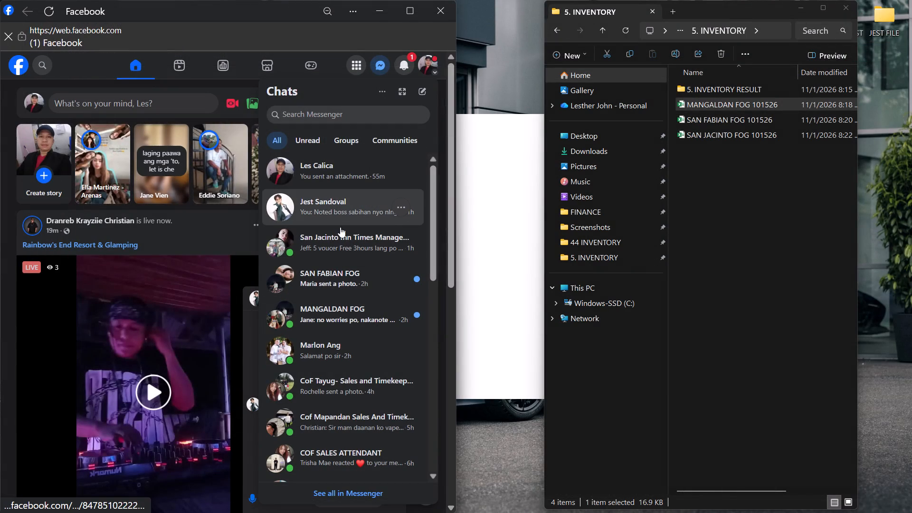
double_click(344, 216)
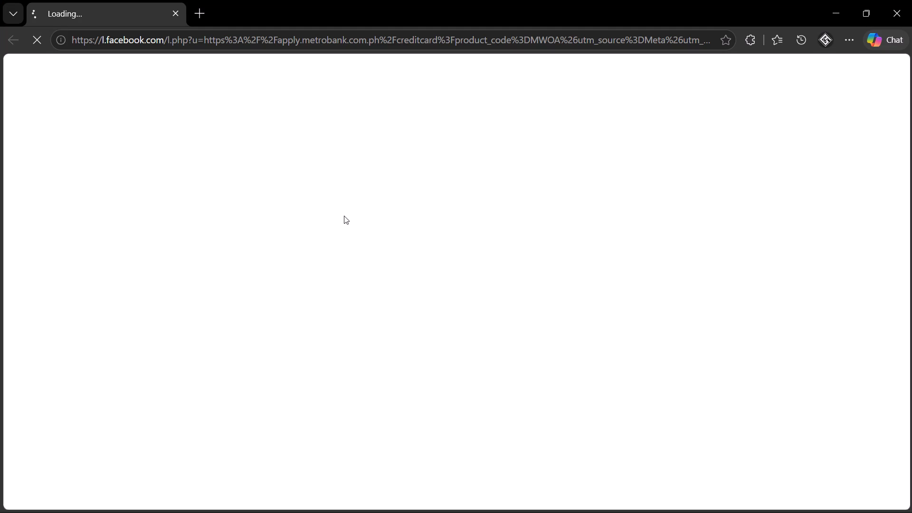
left_click(892, 15)
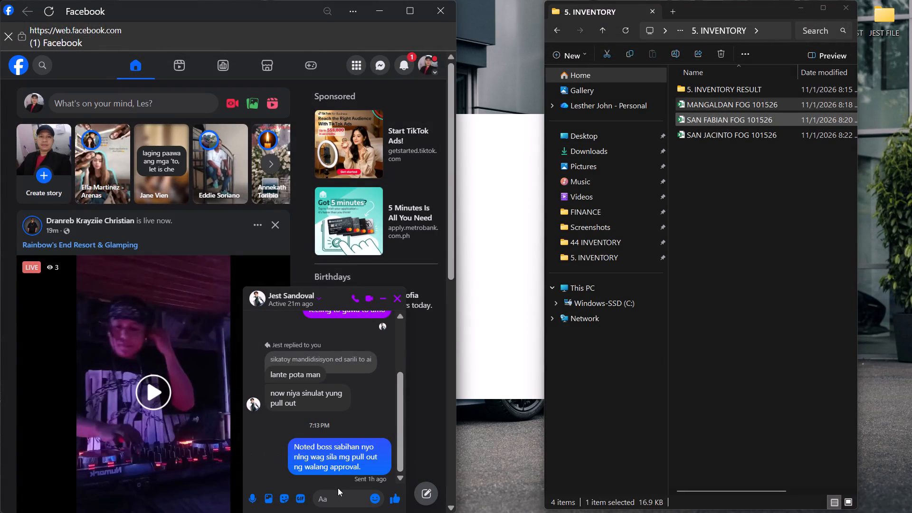
left_click(273, 500)
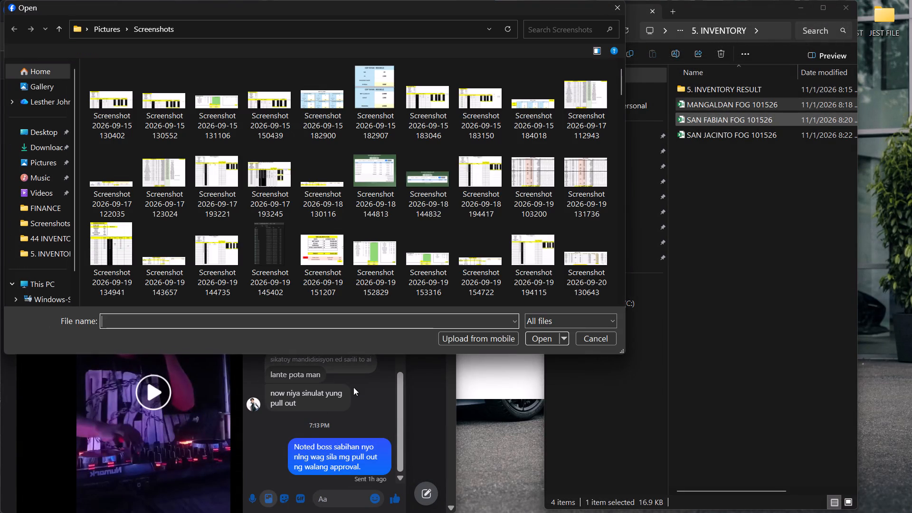
left_click_drag(619, 82, 622, 139)
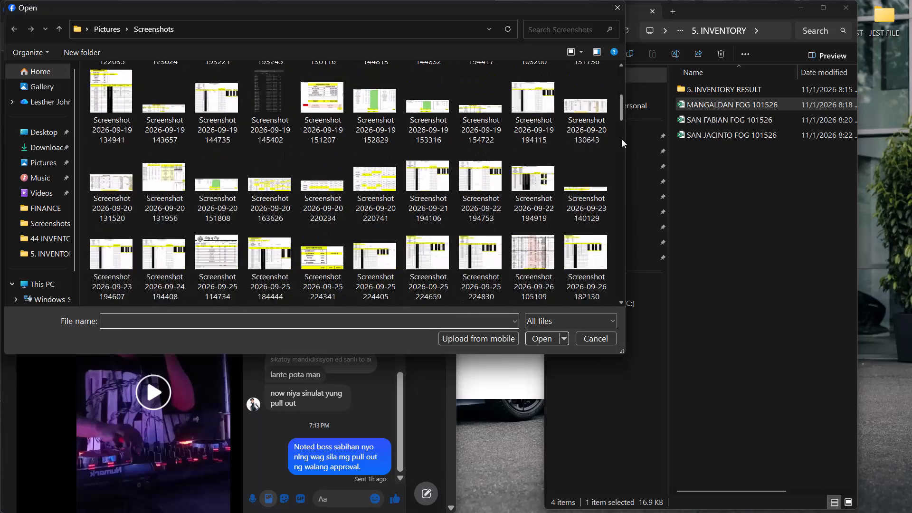
left_click_drag(622, 139, 623, 295)
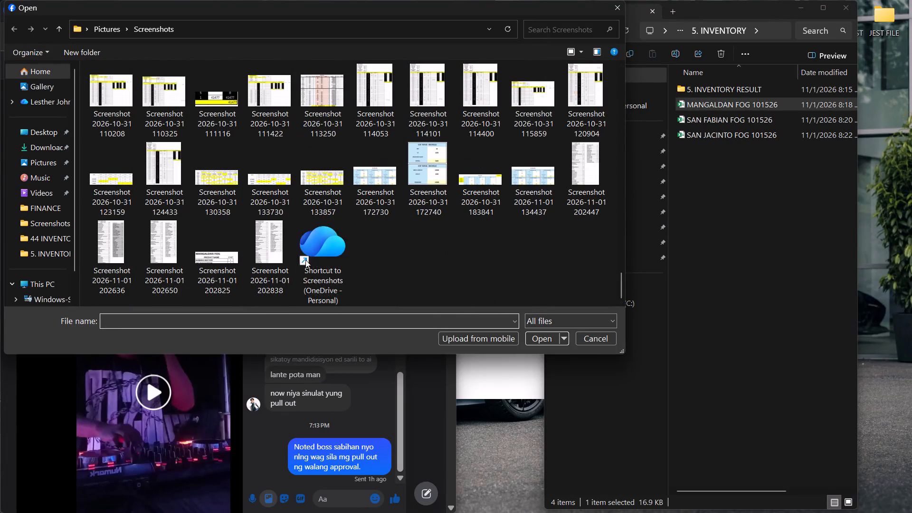
left_click(275, 243)
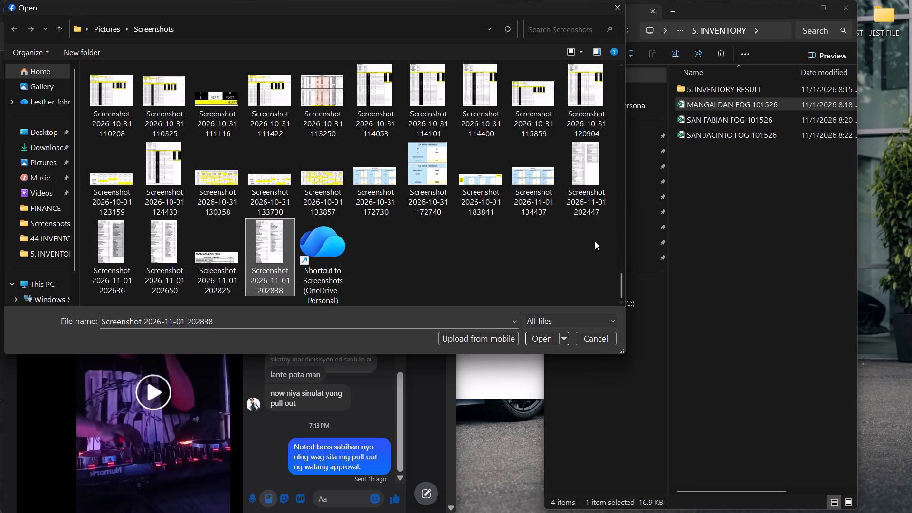
left_click(596, 178)
left_click(552, 343)
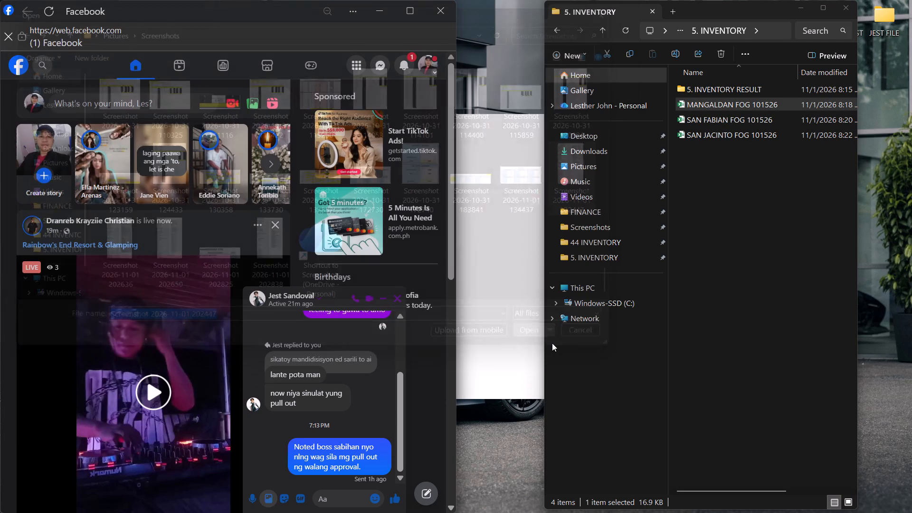
left_click(399, 503)
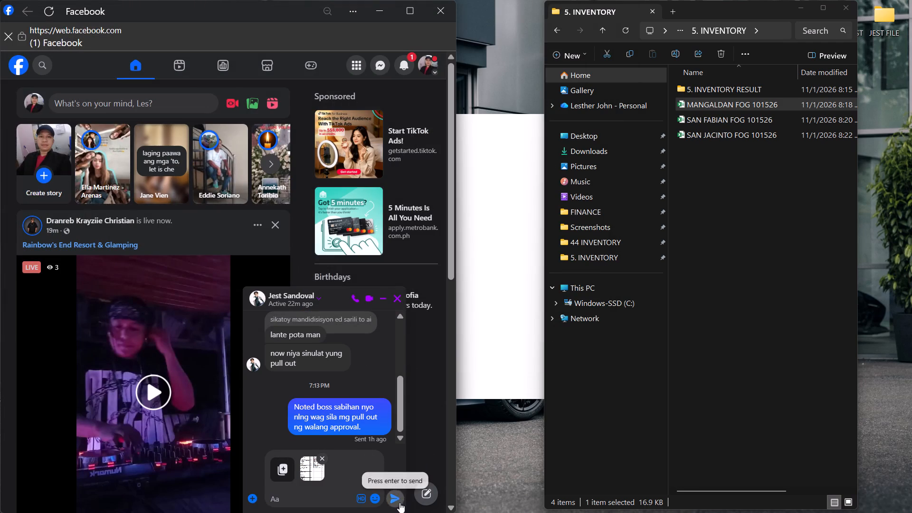
left_click(264, 504)
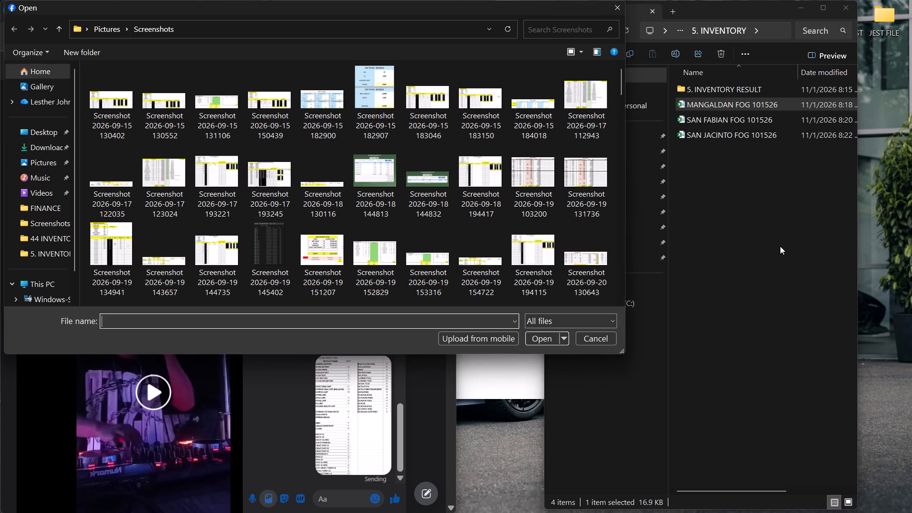
left_click_drag(619, 83, 620, 254)
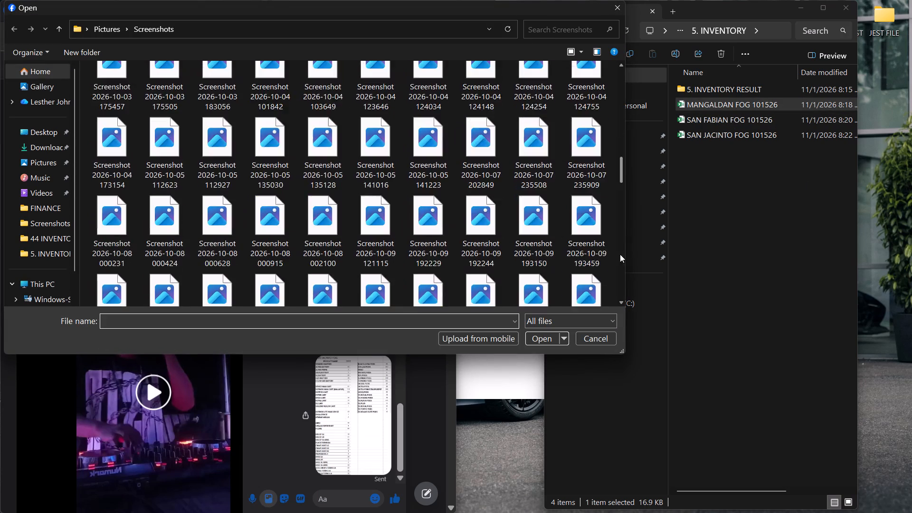
left_click_drag(620, 254, 620, 306)
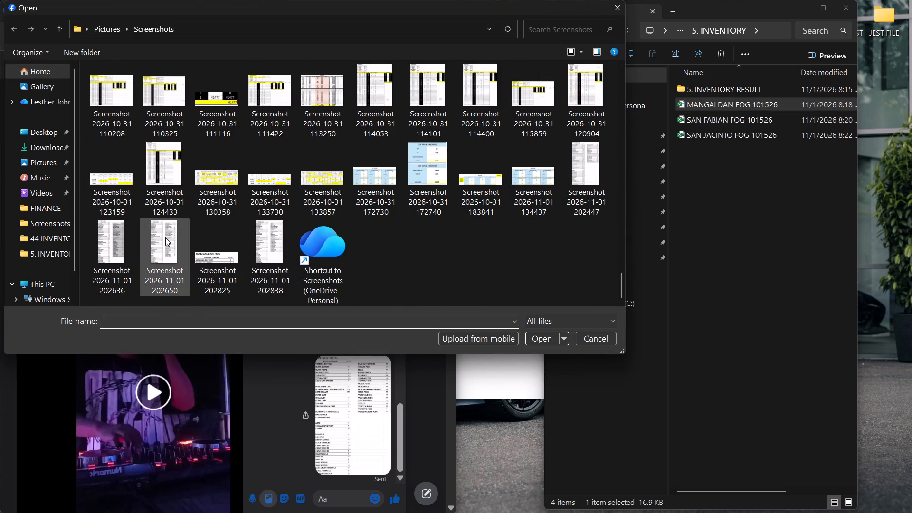
left_click(165, 237)
left_click(542, 342)
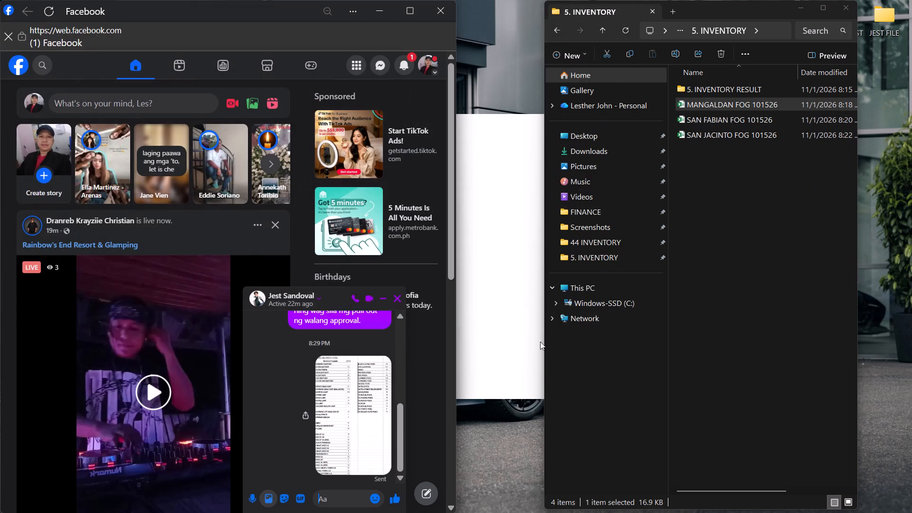
left_click(395, 498)
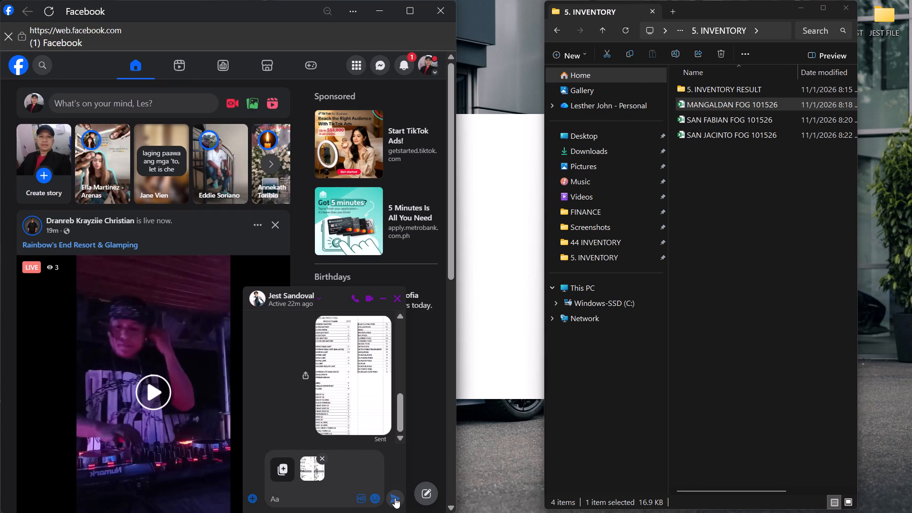
left_click(395, 498)
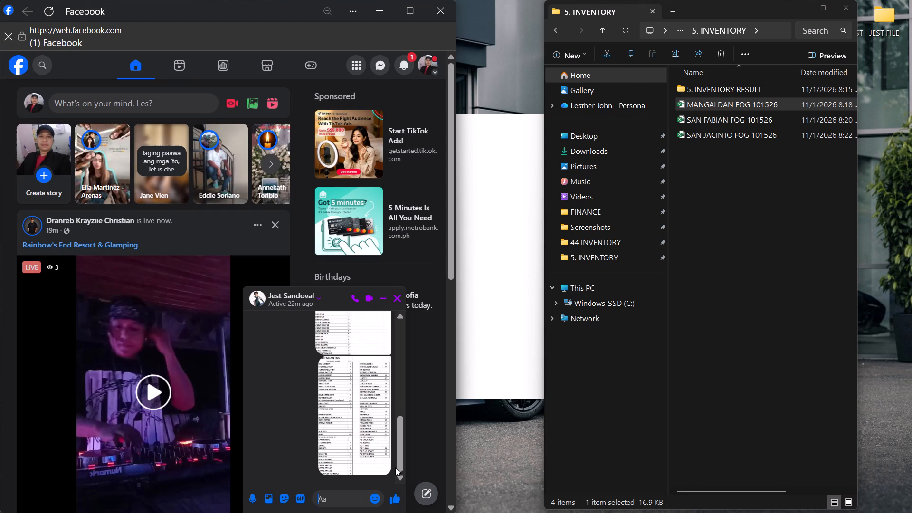
left_click(269, 494)
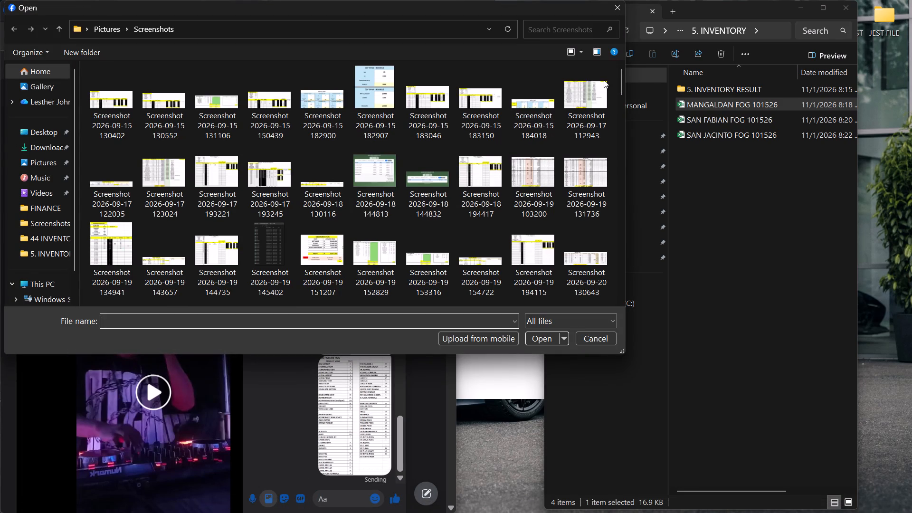
left_click_drag(620, 82, 616, 294)
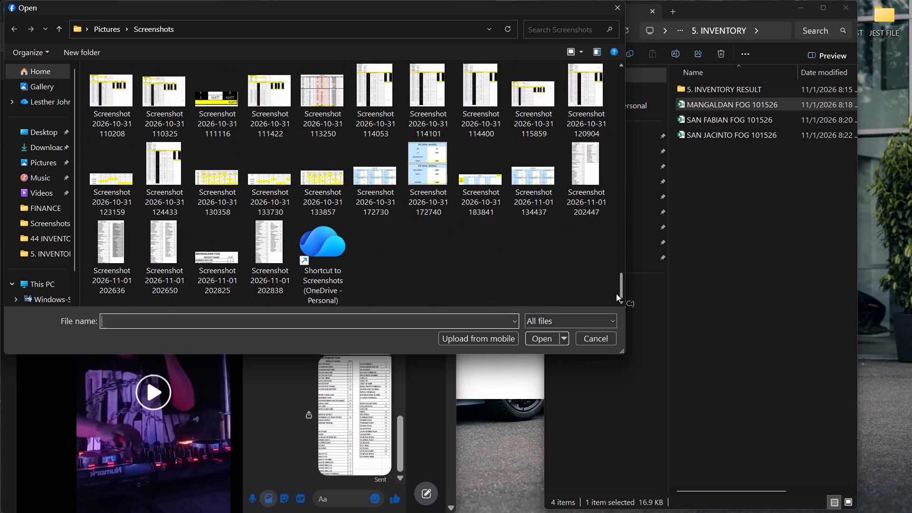
left_click_drag(616, 294, 613, 295)
left_click(272, 242)
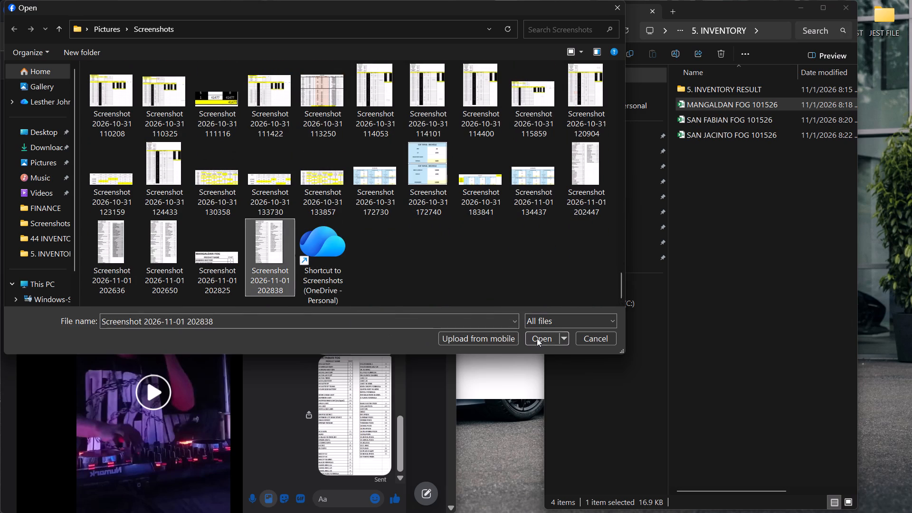
left_click(537, 338)
left_click(390, 500)
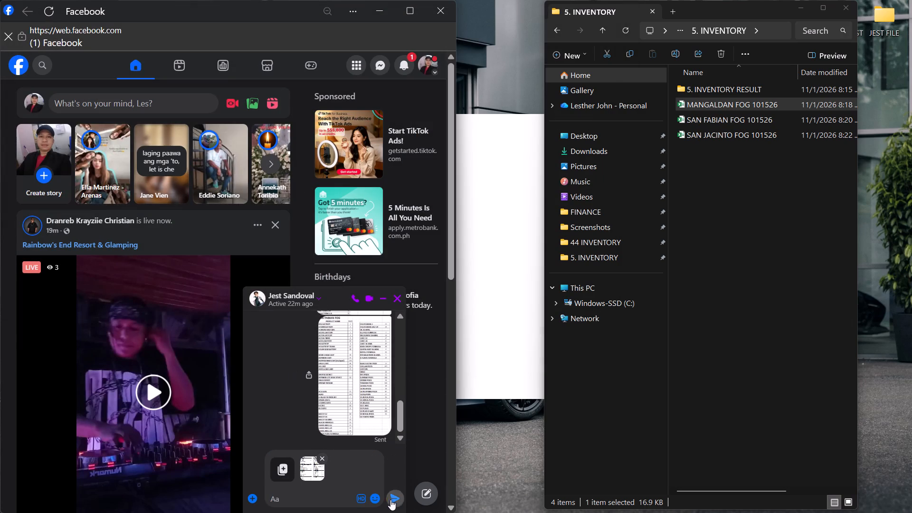
View the Facebook notifications and close the Facebook window.
left_click(404, 69)
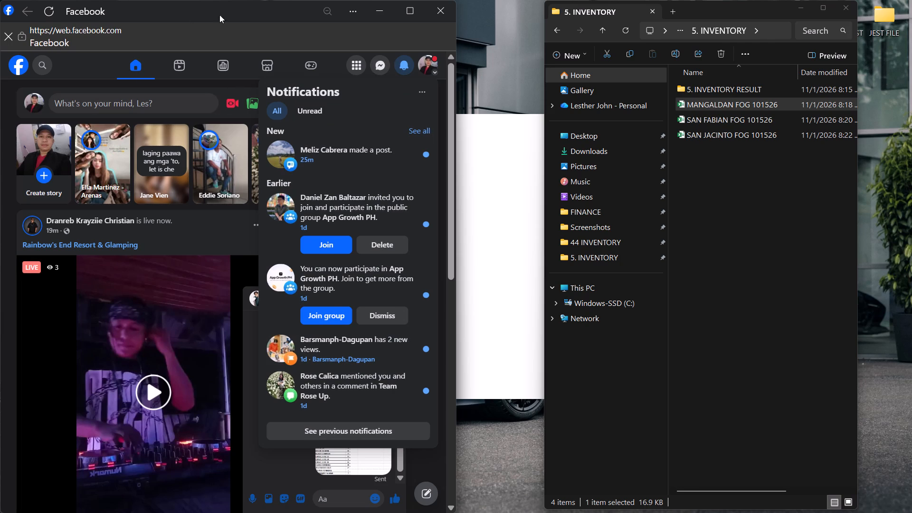
left_click(449, 9)
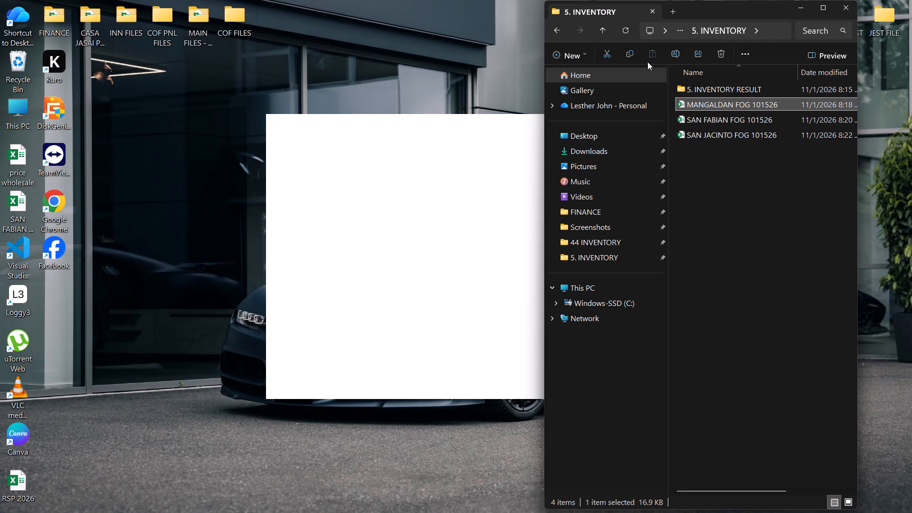